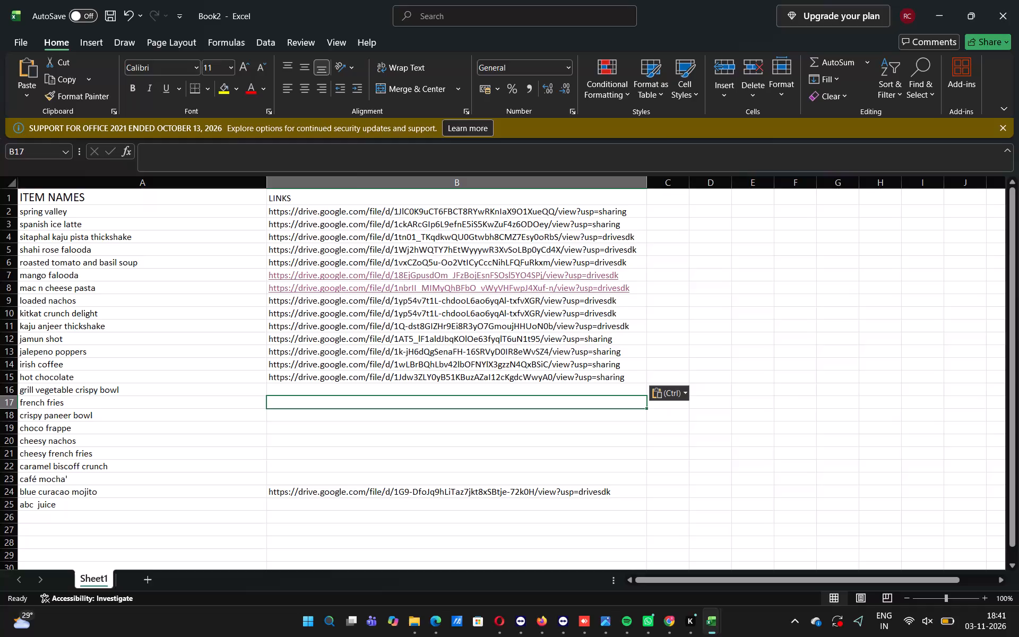
Select the empty LINKS cell B16 beside grill vegetable crispy bowl.
click(285, 386)
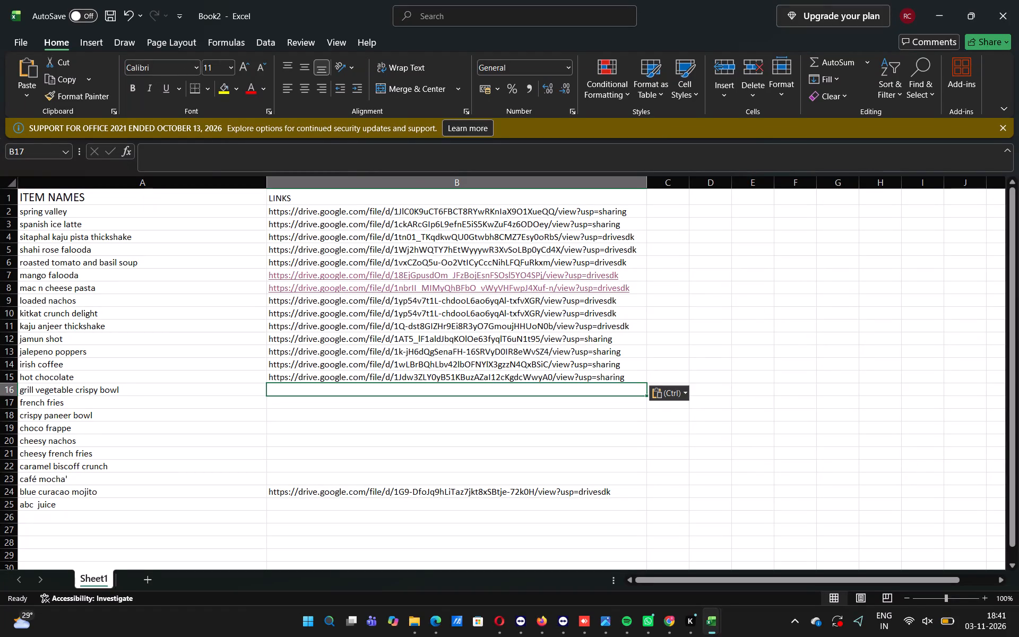
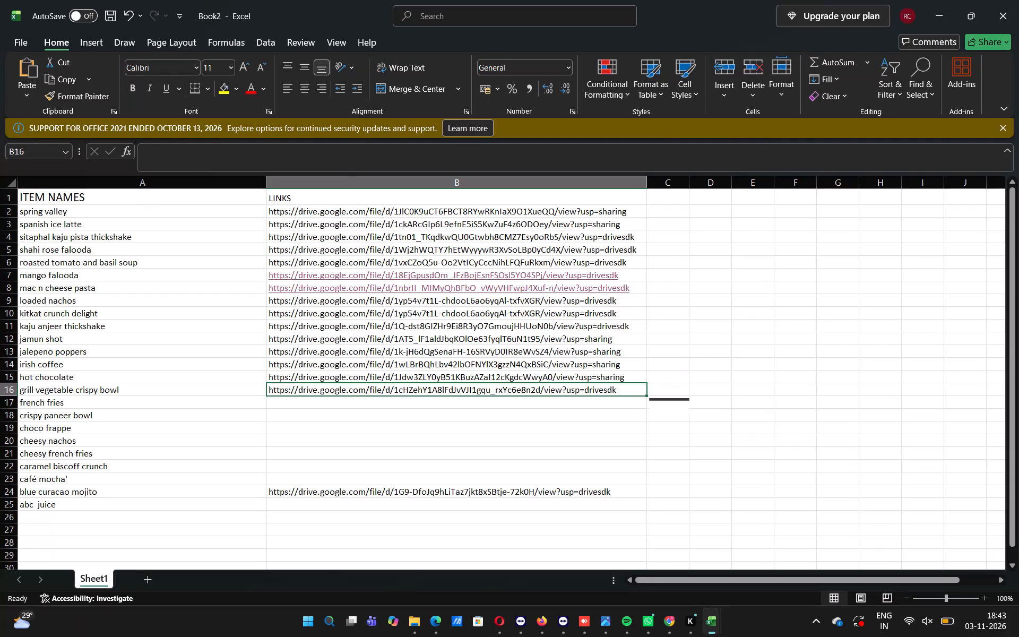
Move to the empty LINKS cell B17 beside french fries.
key(Return)
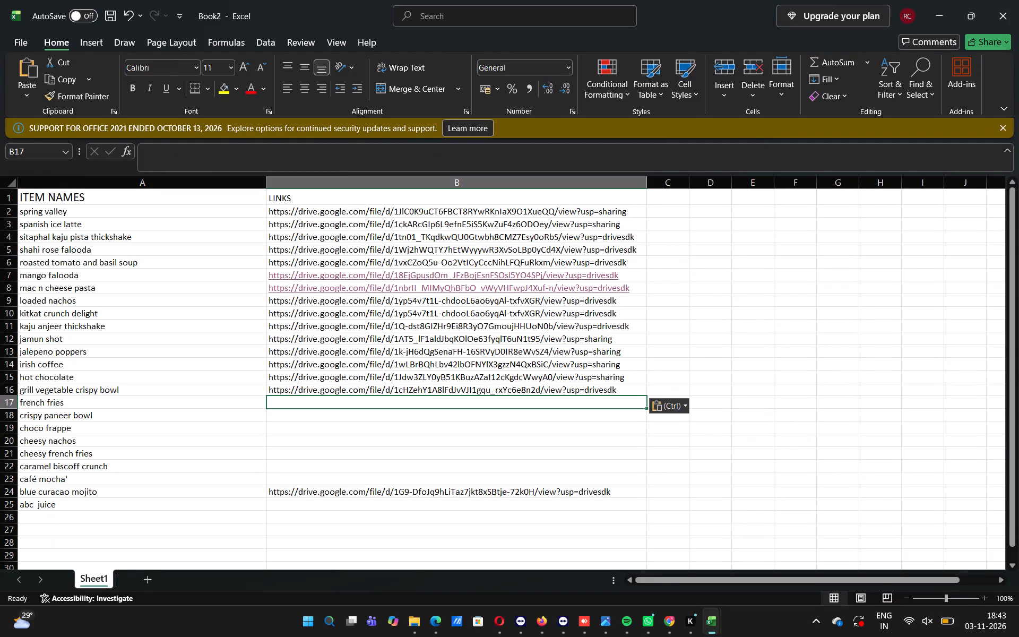
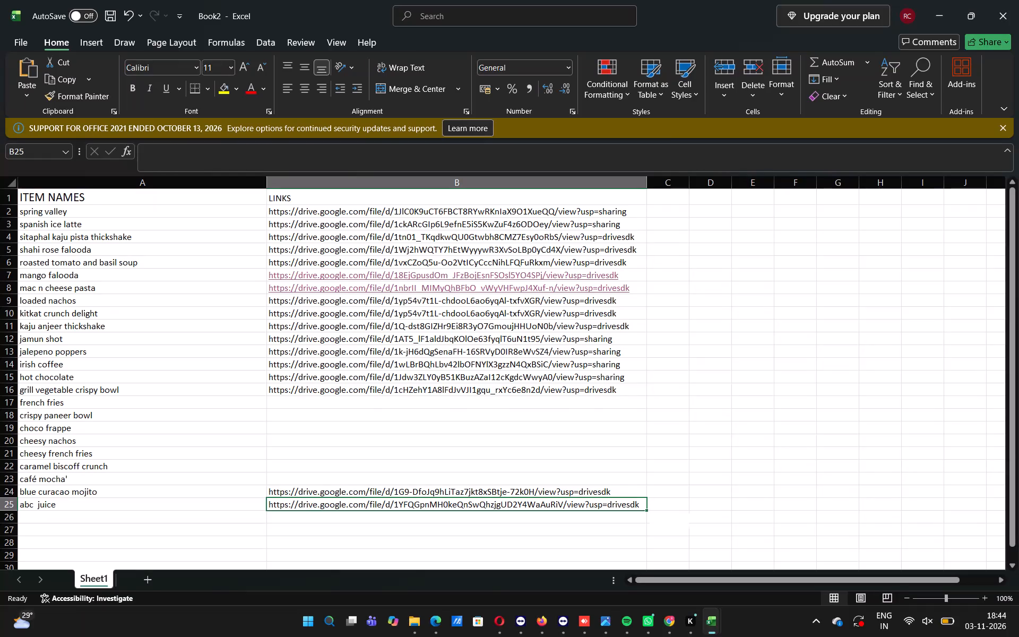
Select the empty LINKS cell B23 beside café mocha'.
click(303, 479)
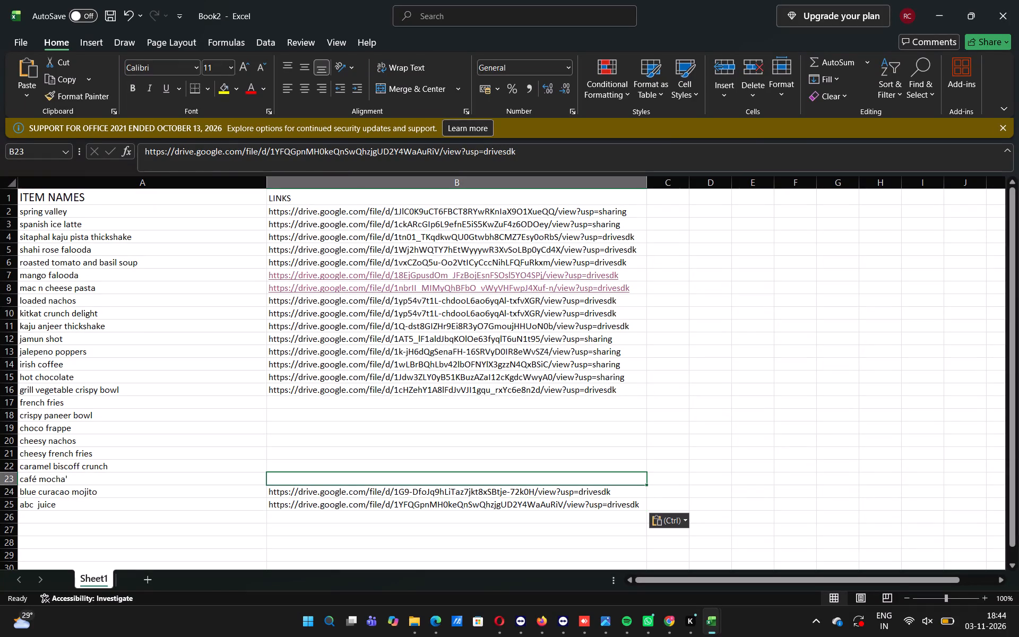
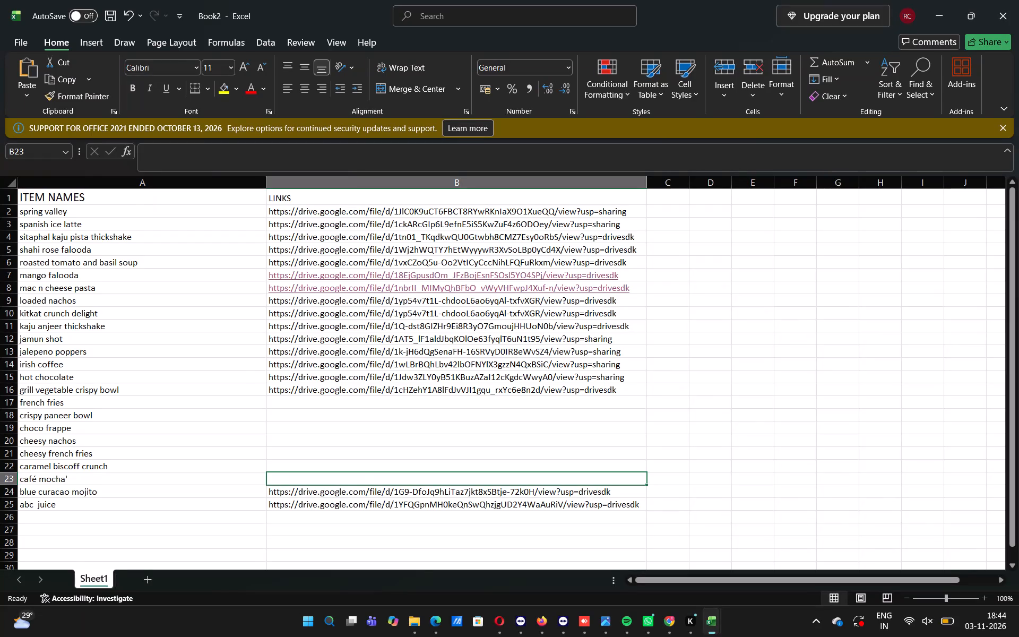
Paste the copied Google Drive link into LINKS cell B19 beside choco frappe.
click(283, 429)
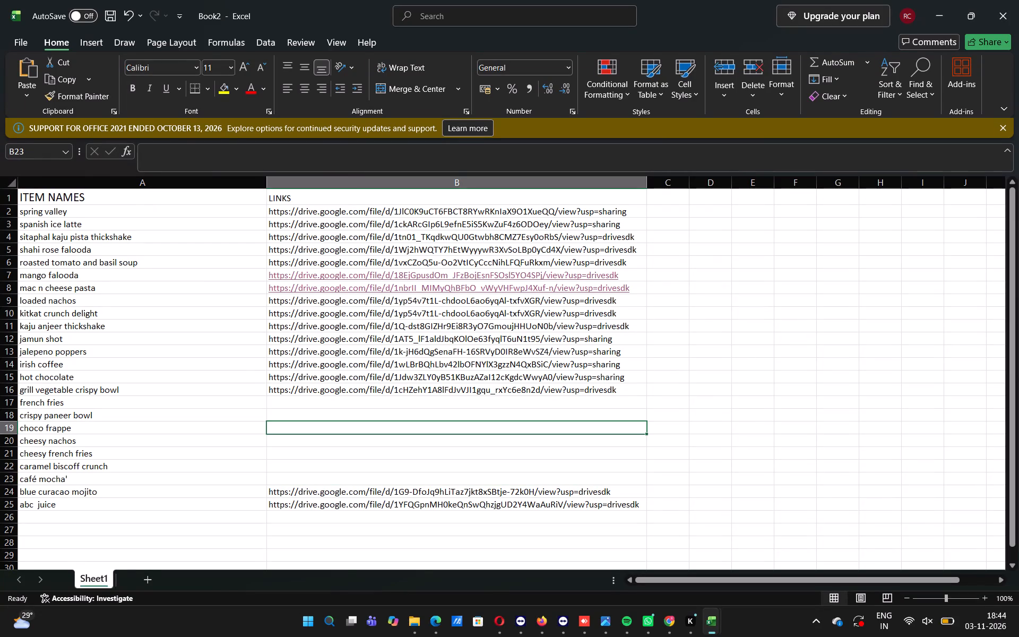
key(ctrl+v)
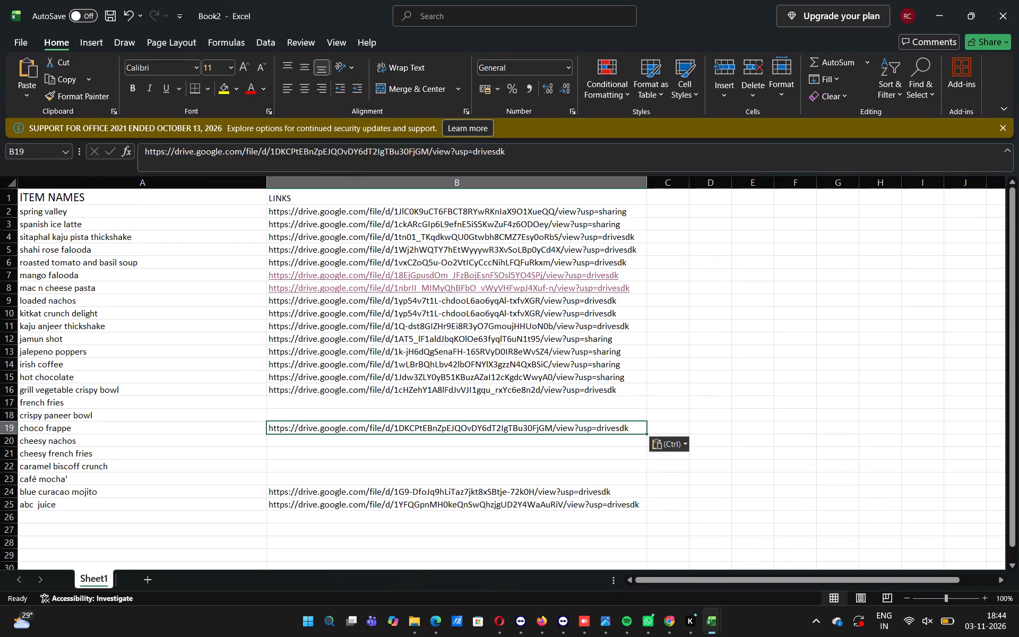
key(Return)
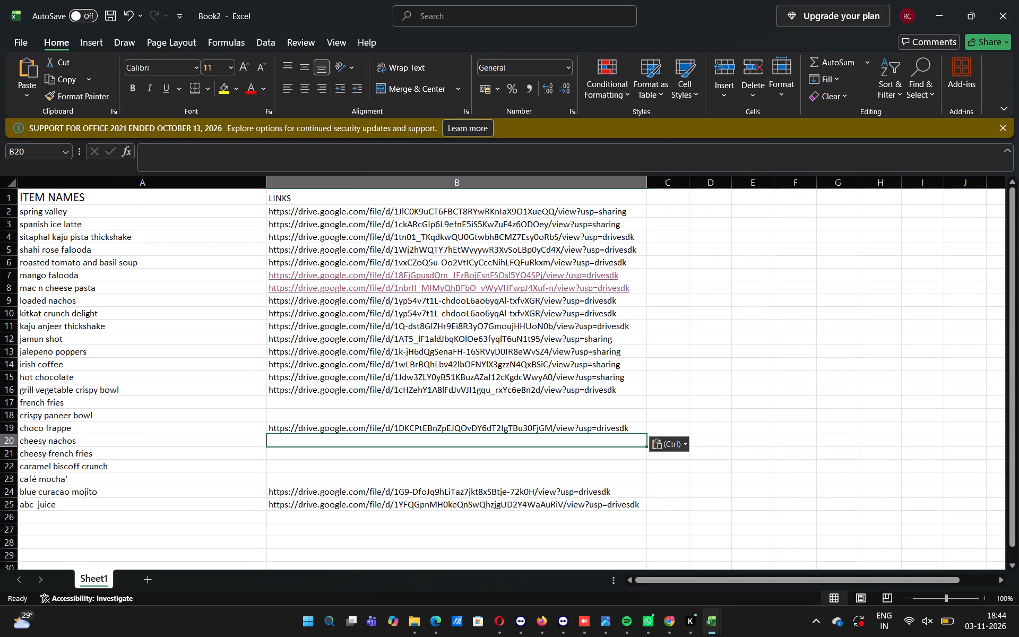
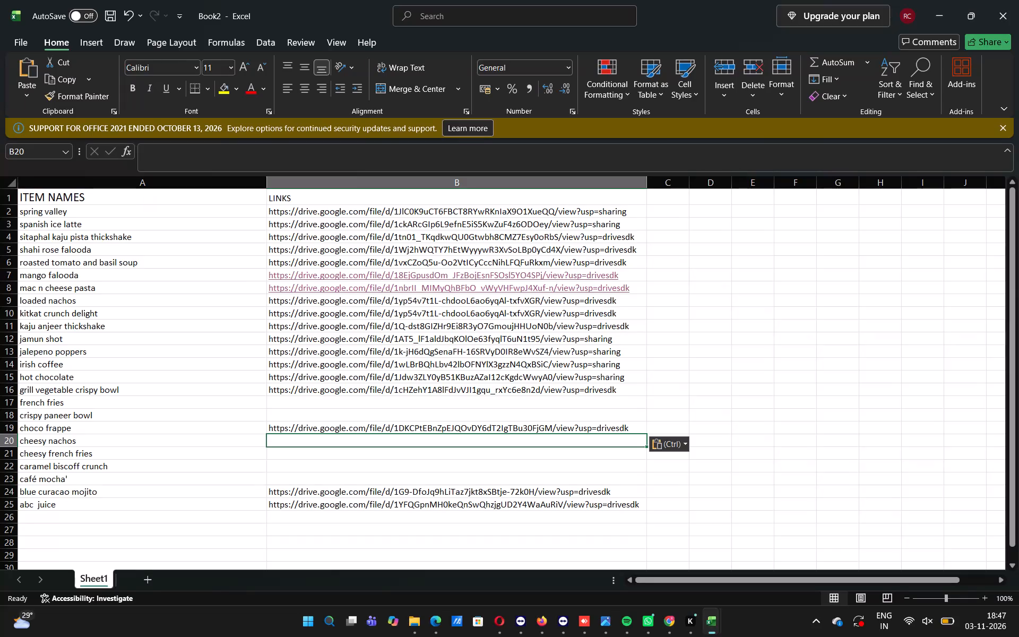
Select the empty LINKS cell B17 beside french fries.
click(574, 399)
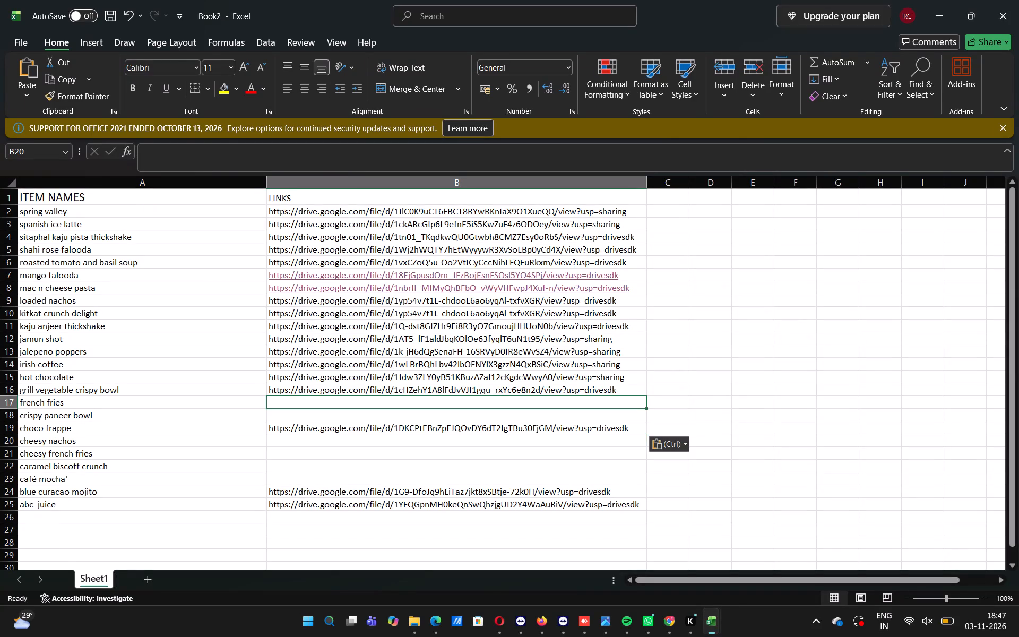
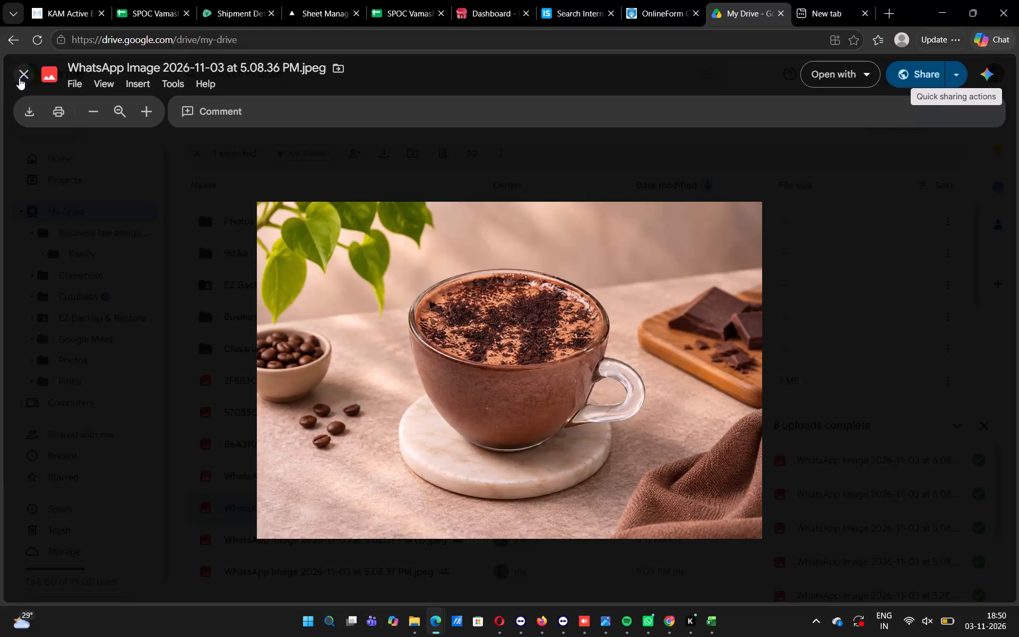
Close the image preview and search Drive for "drive".
click(20, 77)
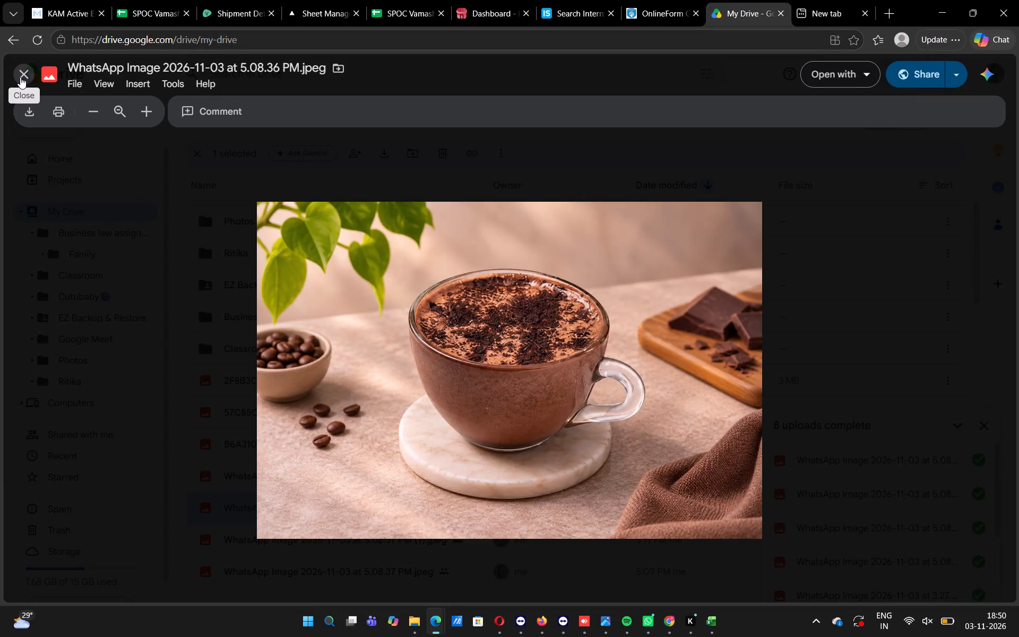
click(318, 70)
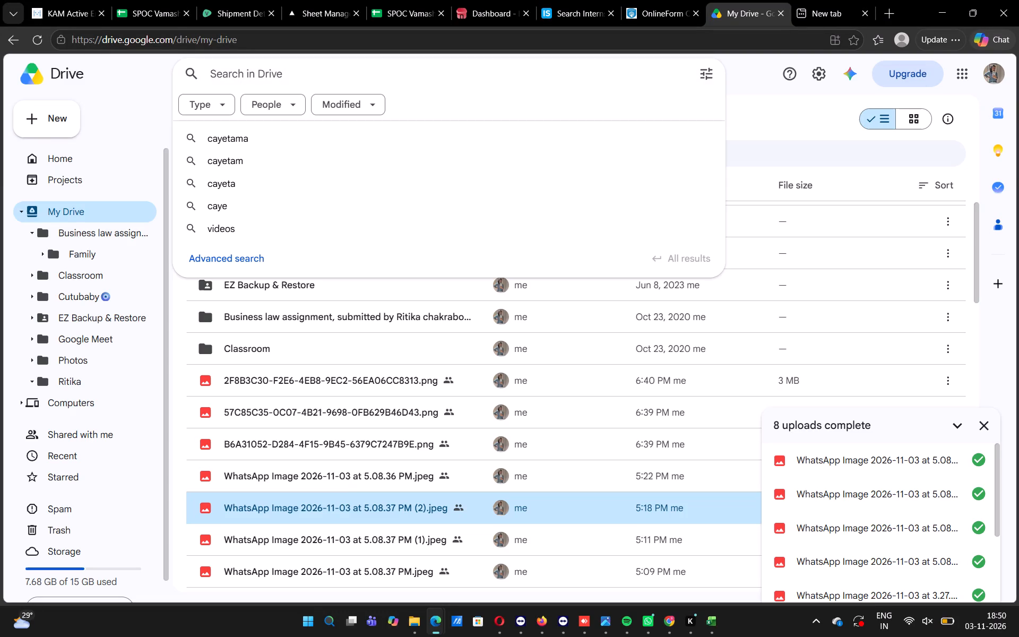
text(drive)
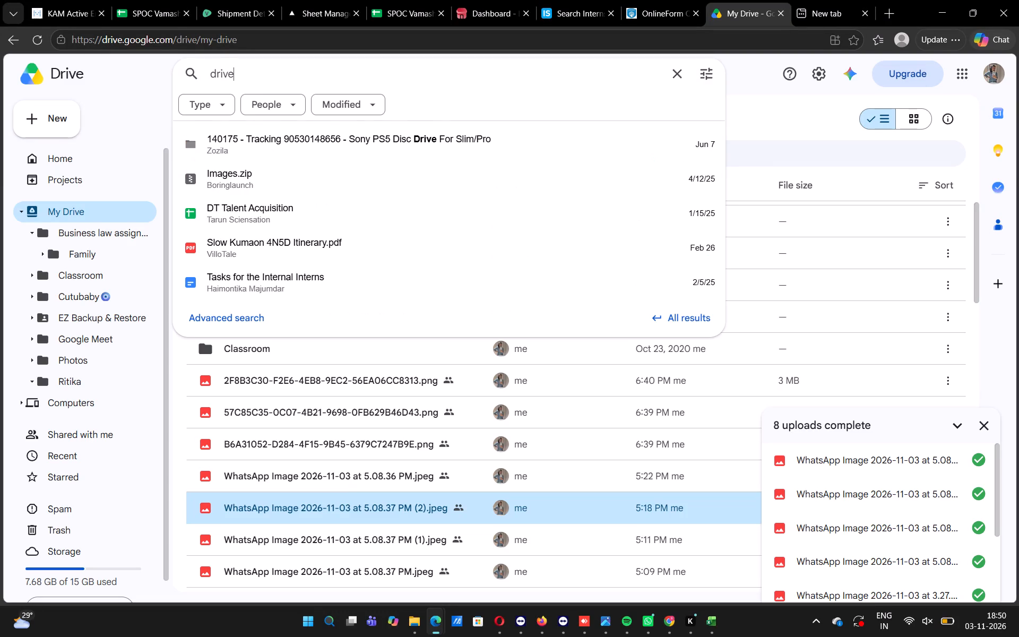
Start a file upload to My Drive and browse from Home to the Gallery to find the image.
click(27, 123)
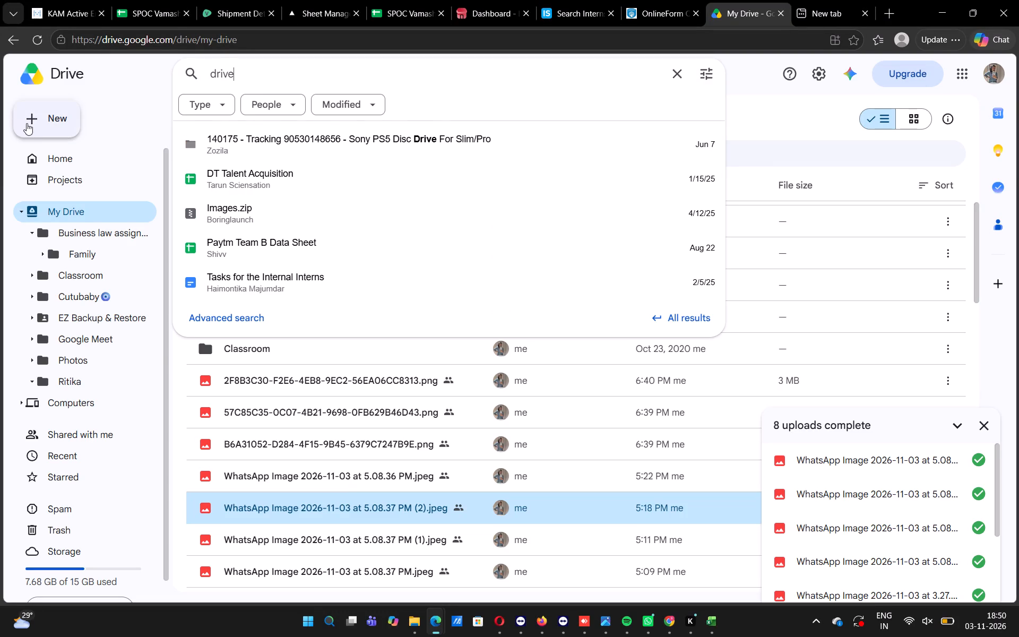
click(117, 142)
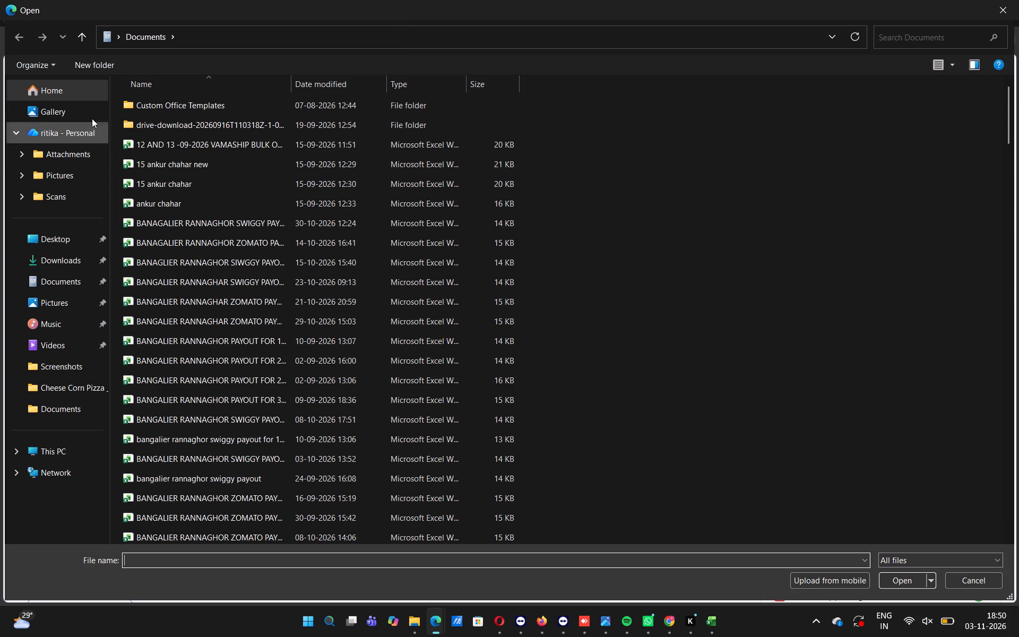
double_click(71, 88)
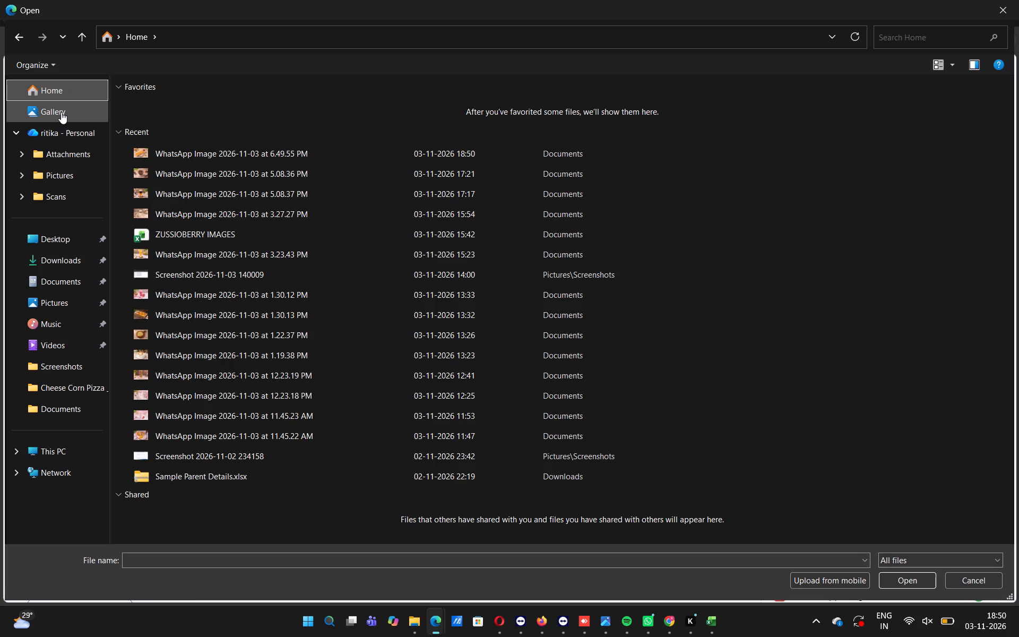
click(61, 112)
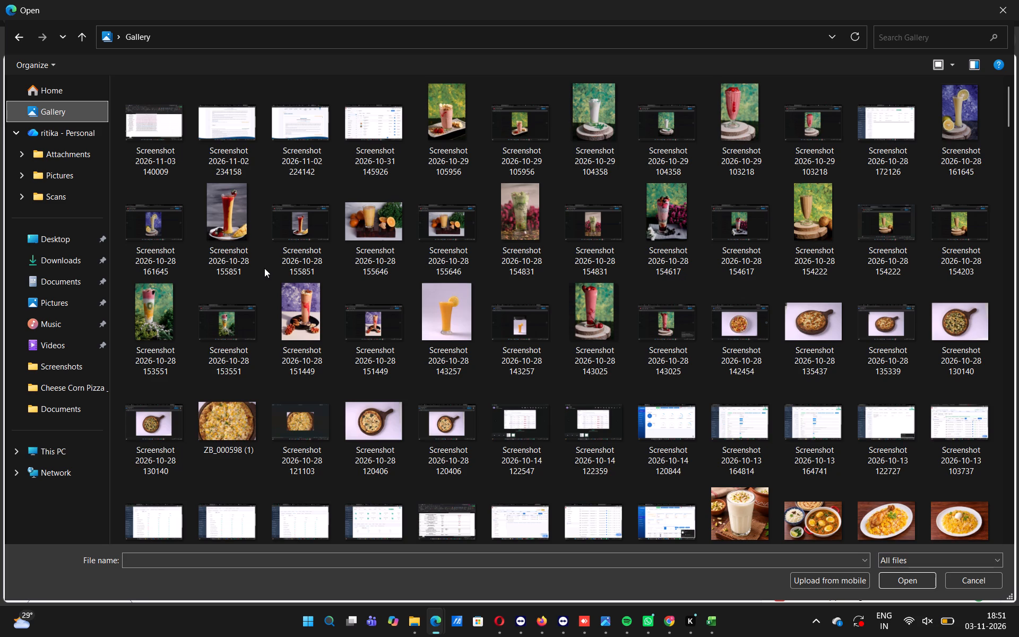
Upload the recent file WhatsApp Image 2026-11-03 at 6.49.55 PM from Home to My Drive.
double_click(87, 92)
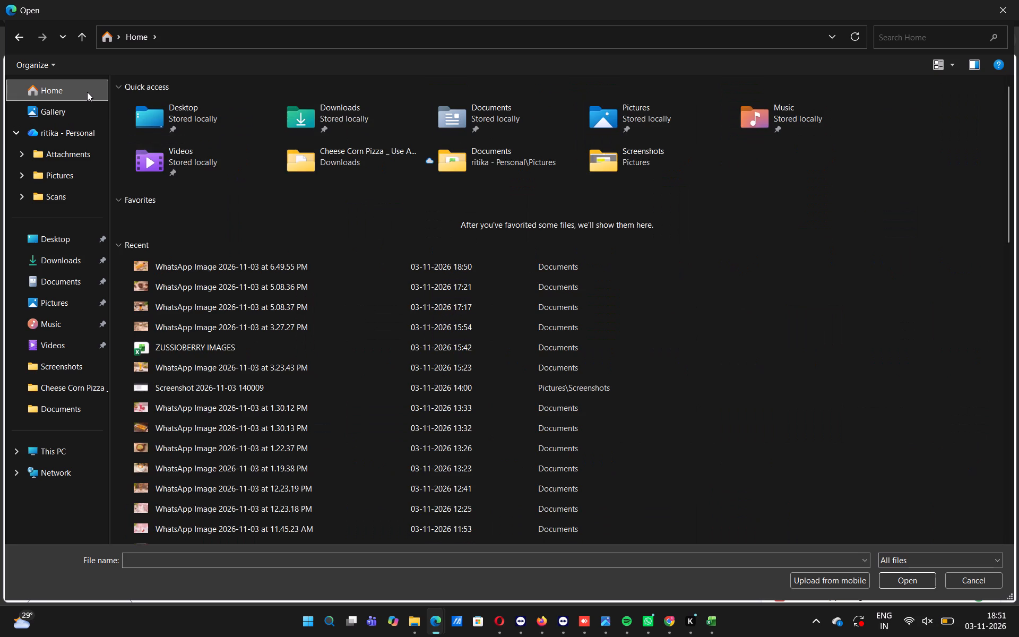
double_click(202, 269)
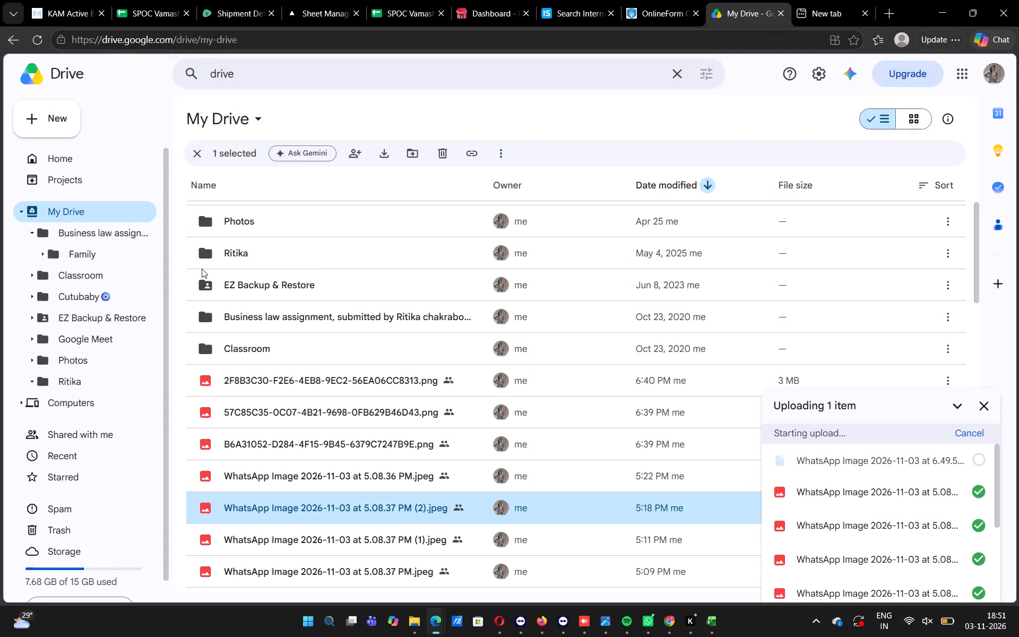
Open the newly uploaded image WhatsApp Image 2026-11-03 at 6.49.55 PM.jpeg in the Drive preview.
double_click(832, 468)
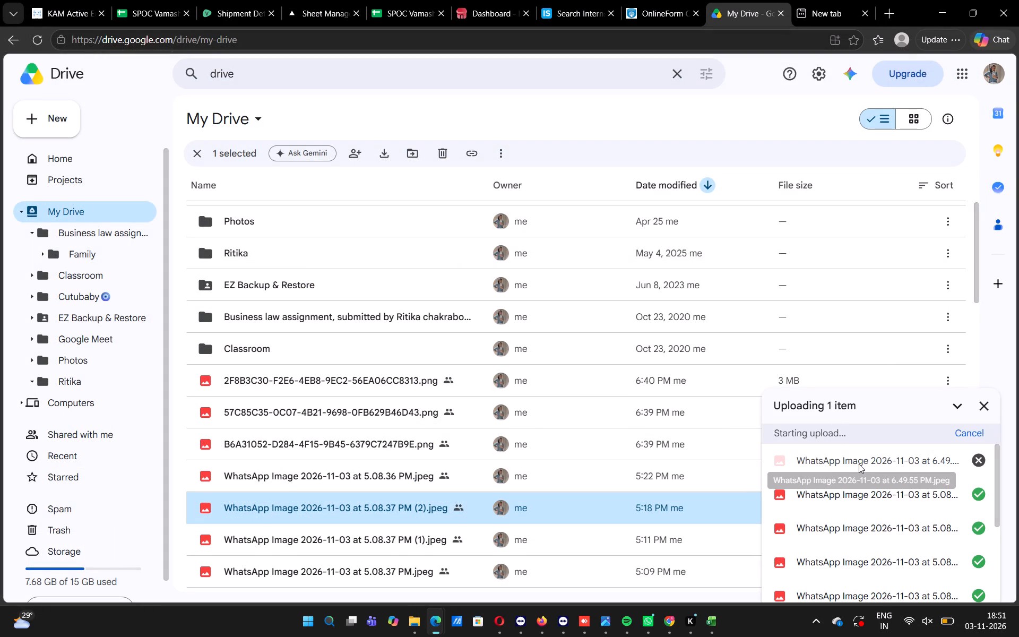
click(856, 460)
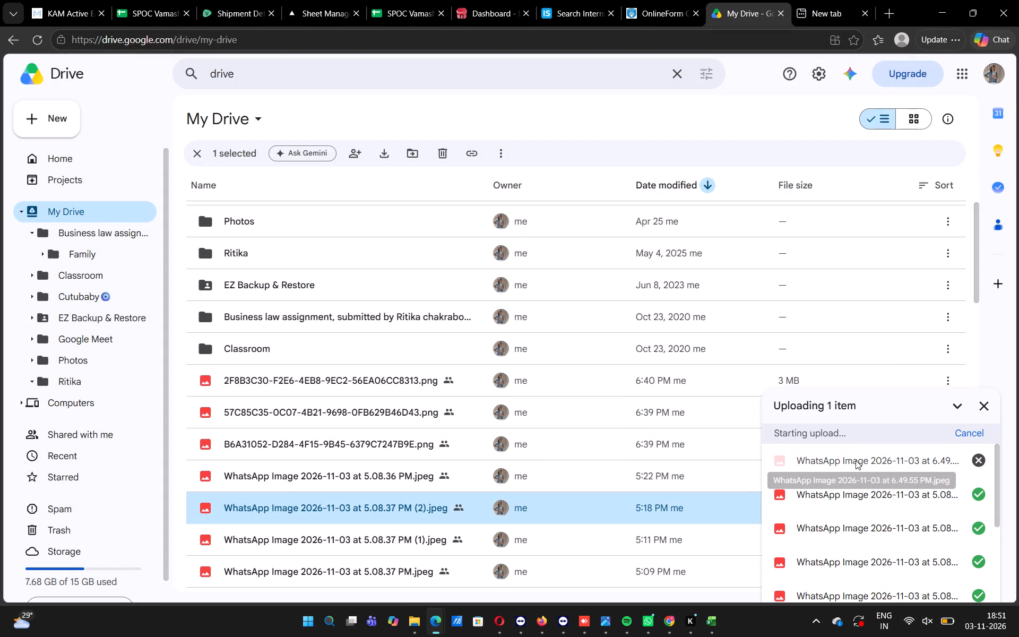
click(856, 460)
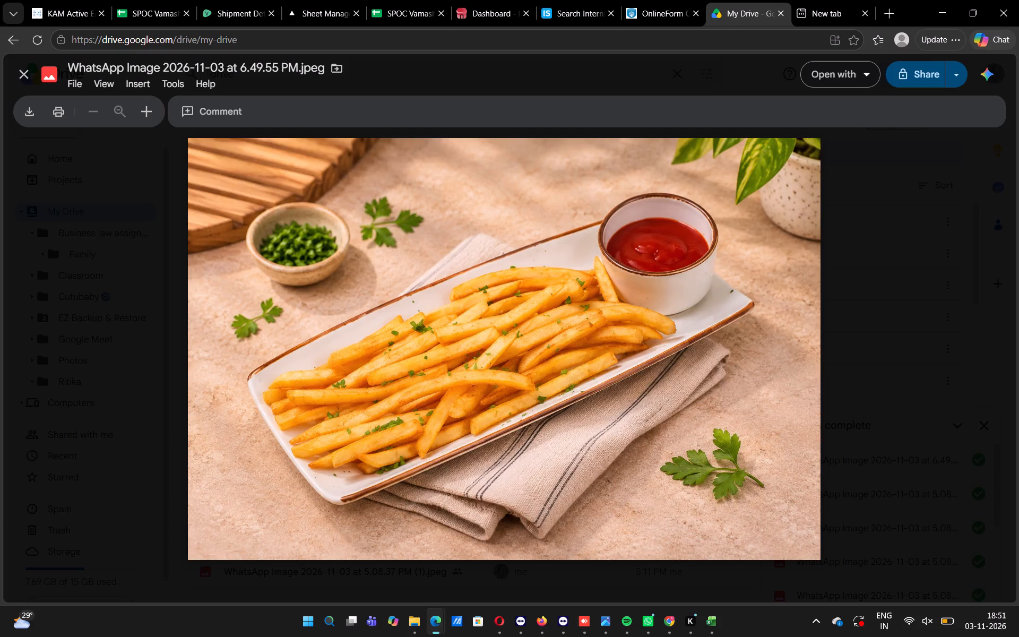
Change the french fries image's general access to Anyone with the link.
click(905, 74)
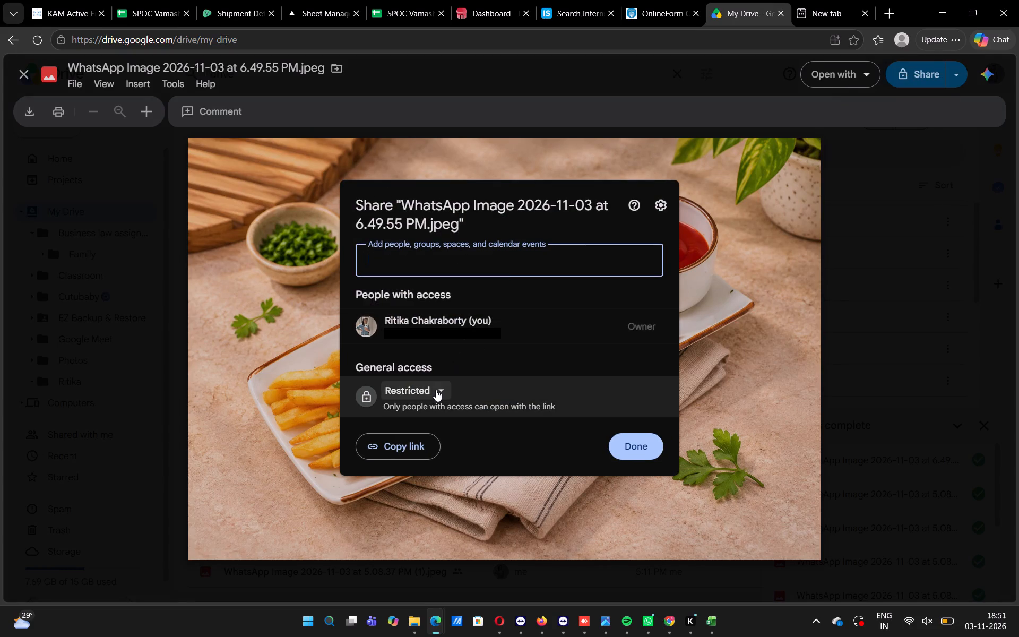
click(436, 388)
click(418, 453)
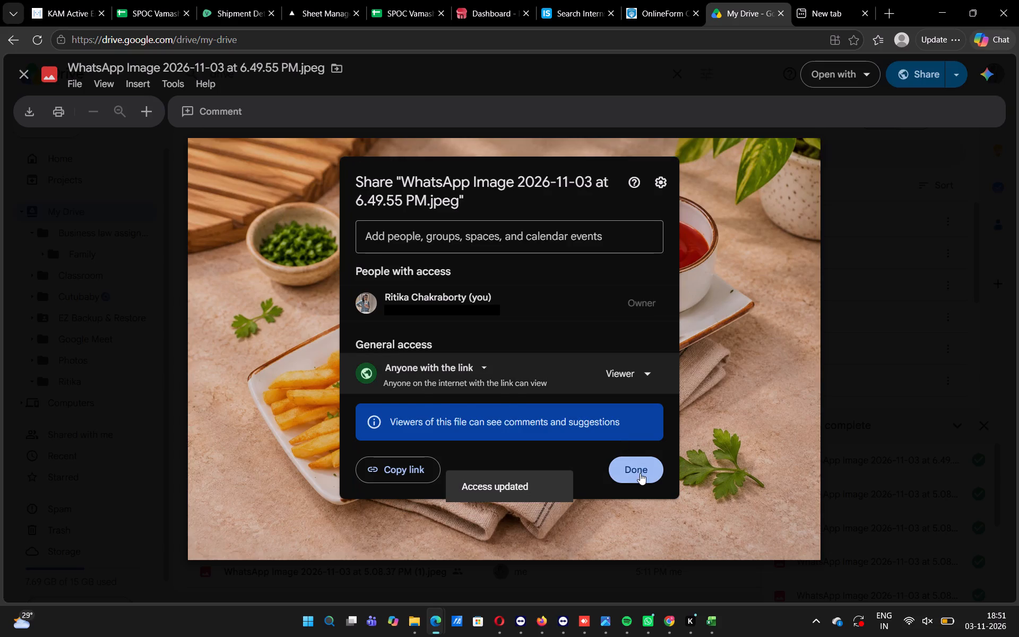
click(640, 474)
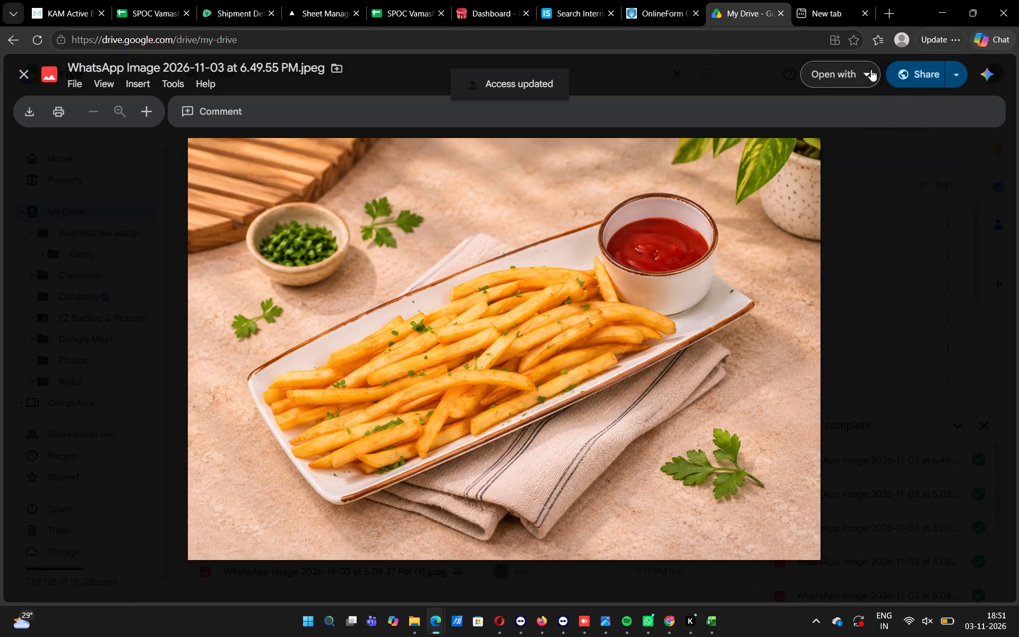
Copy the sharing link of the french fries image.
click(958, 75)
click(831, 101)
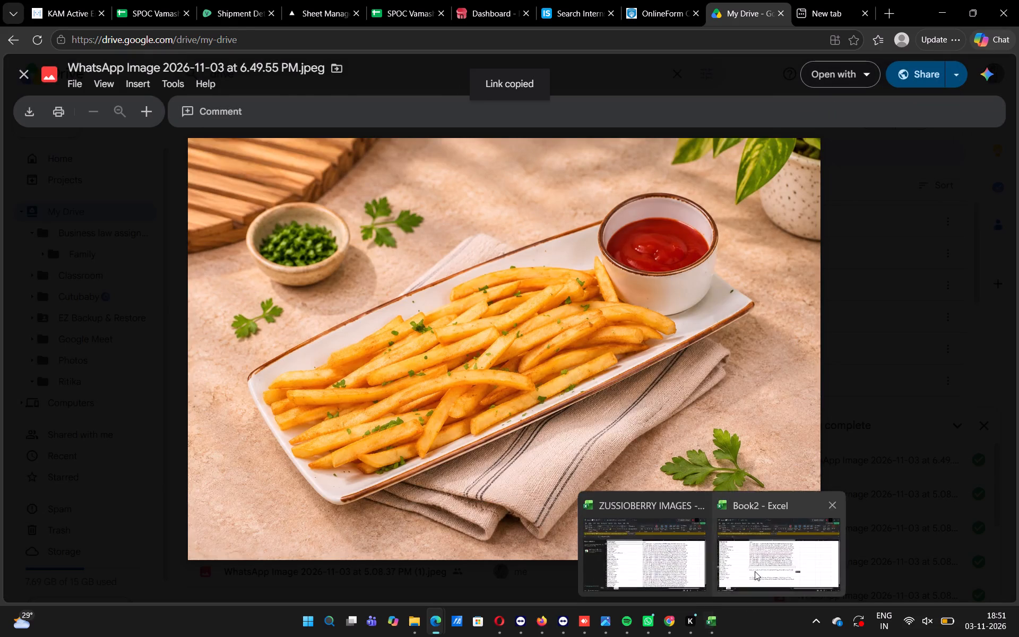
Switch to the Book2 workbook in Excel to add the french fries link in cell B17.
click(756, 570)
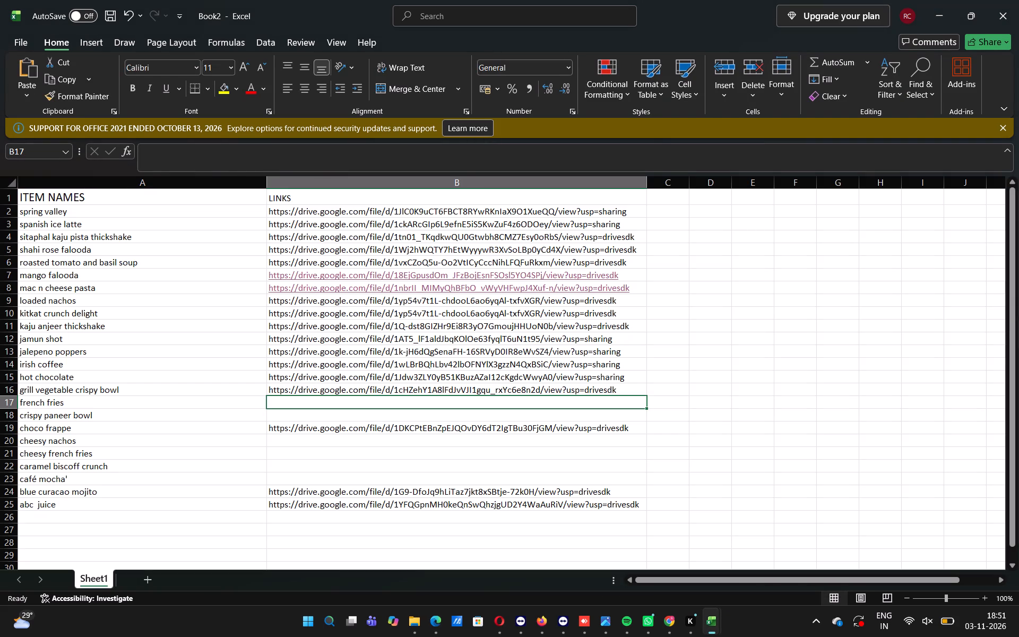
Paste the copied Google Drive sharing link into LINKS cell B17 beside french fries in the Excel sheet.
key(ctrl+v)
key(Return)
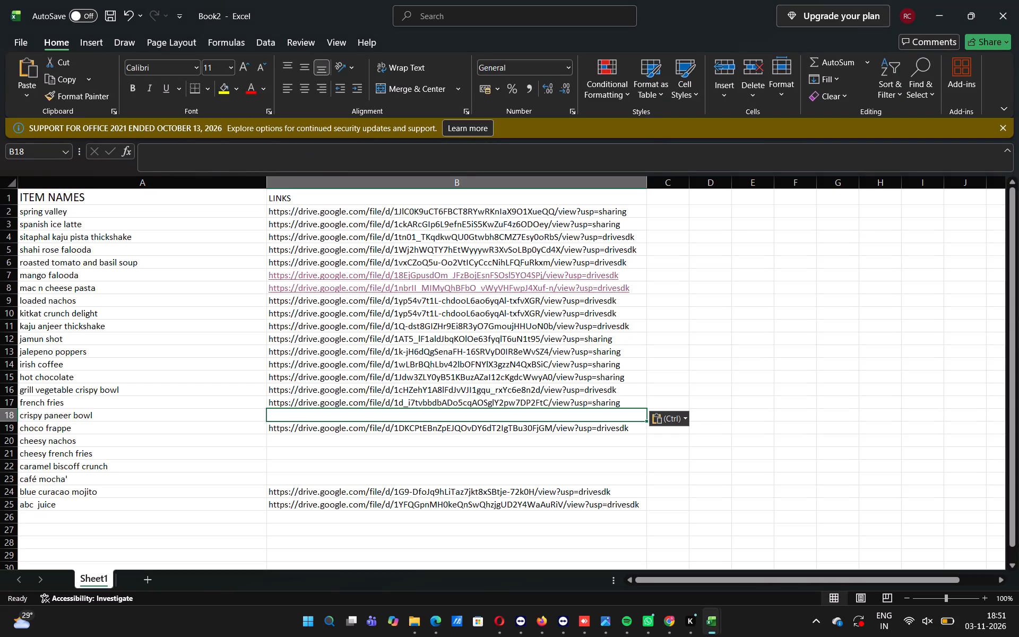
Switch back from Excel to Google Drive in Edge and close the french fries image preview.
click(945, 5)
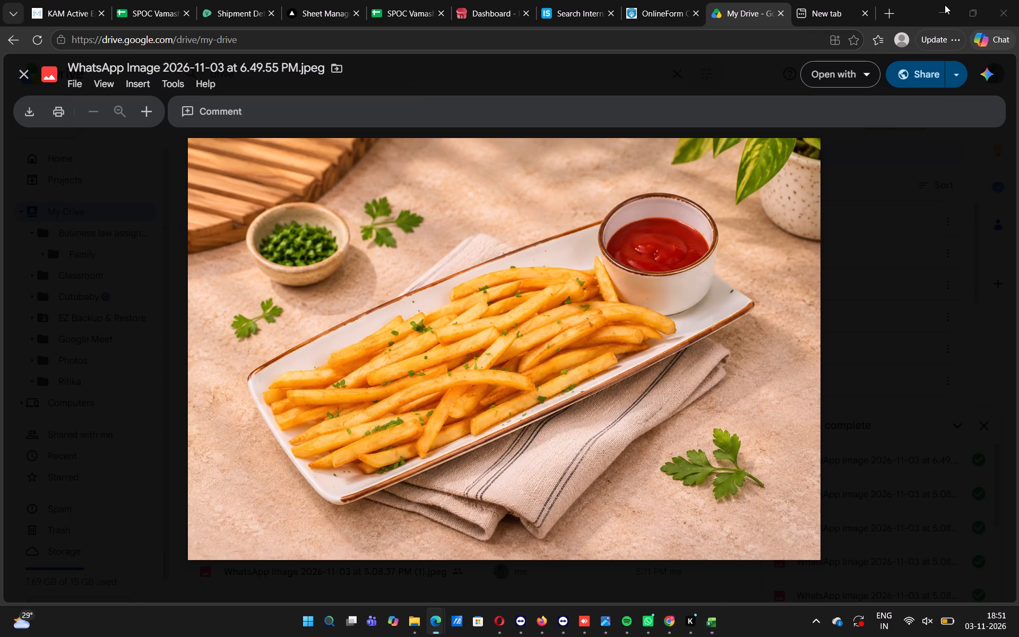
click(23, 70)
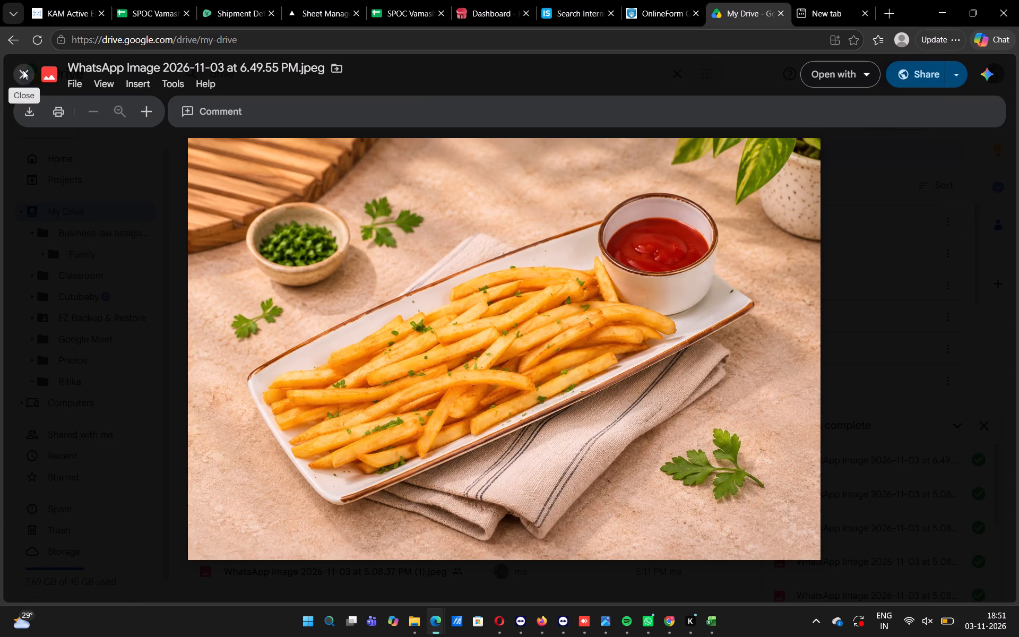
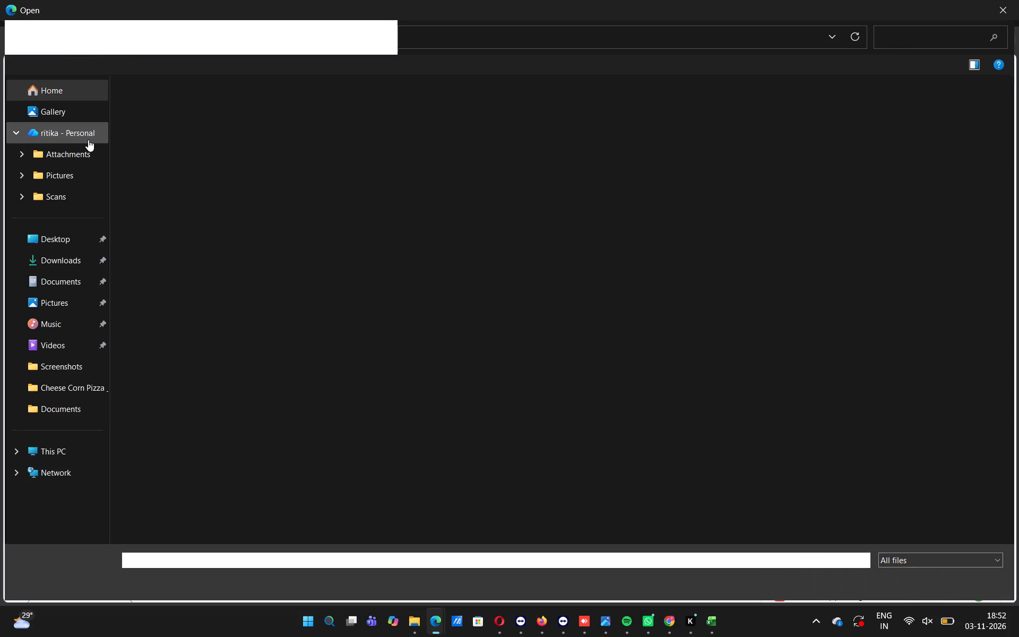
Upload the recent image WhatsApp Image 2026-11-03 at 6.49.55 PM to My Drive, keeping both files.
double_click(70, 97)
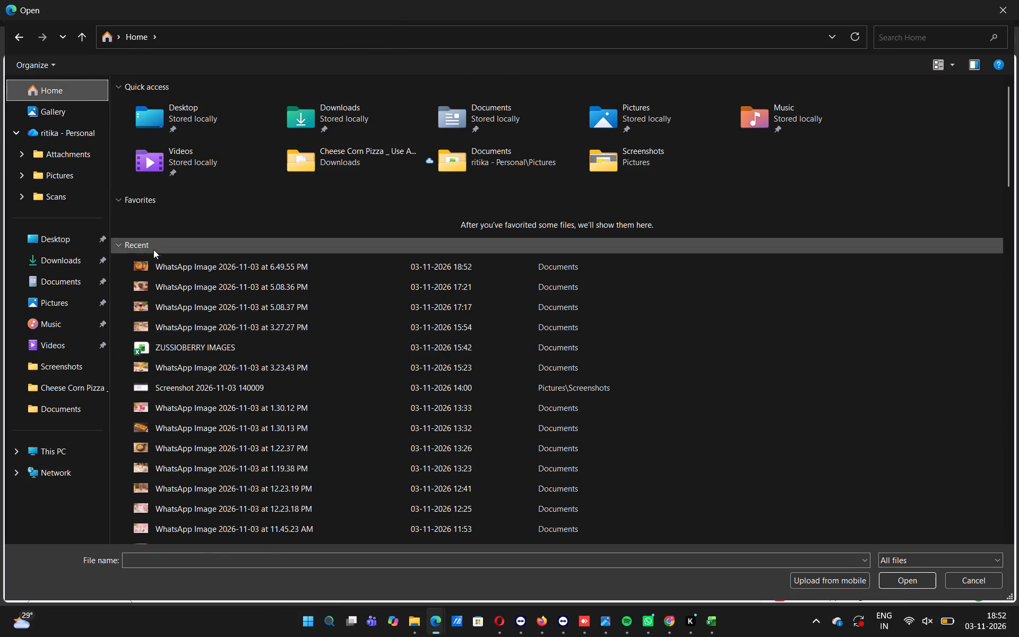
double_click(162, 264)
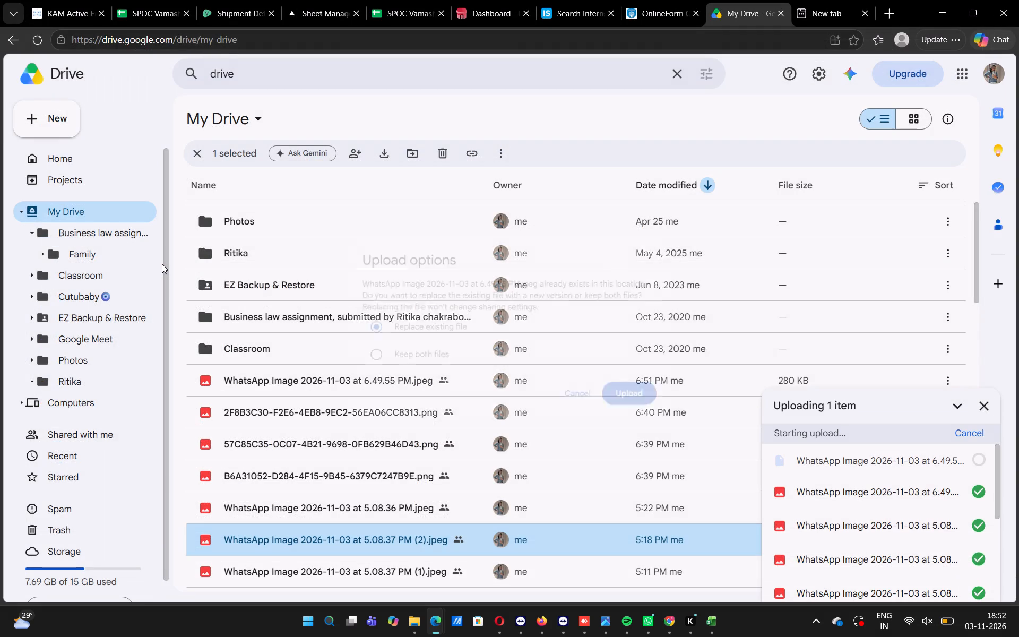
click(353, 359)
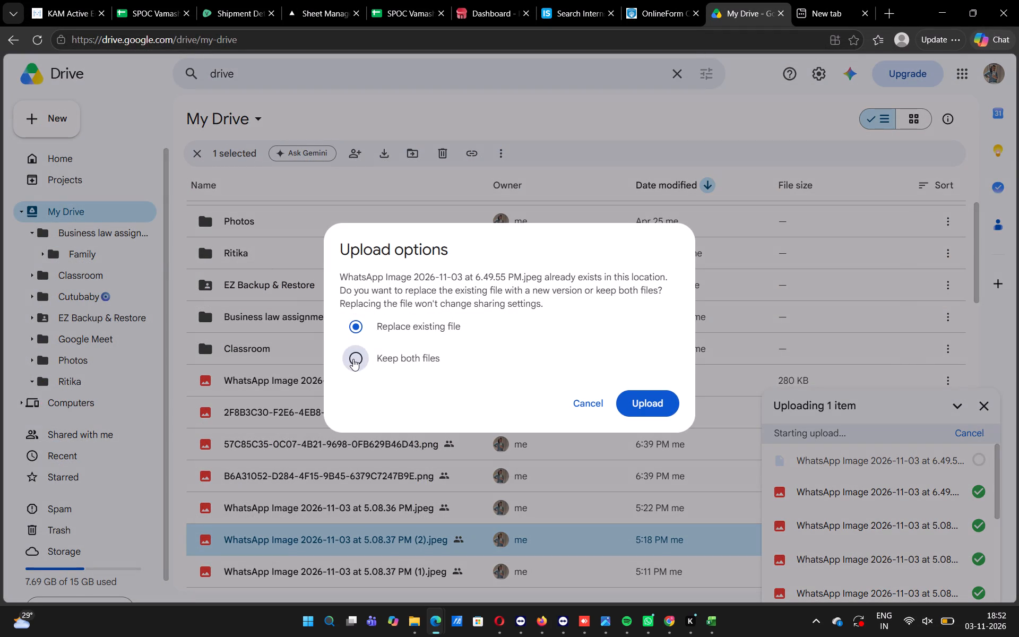
click(641, 407)
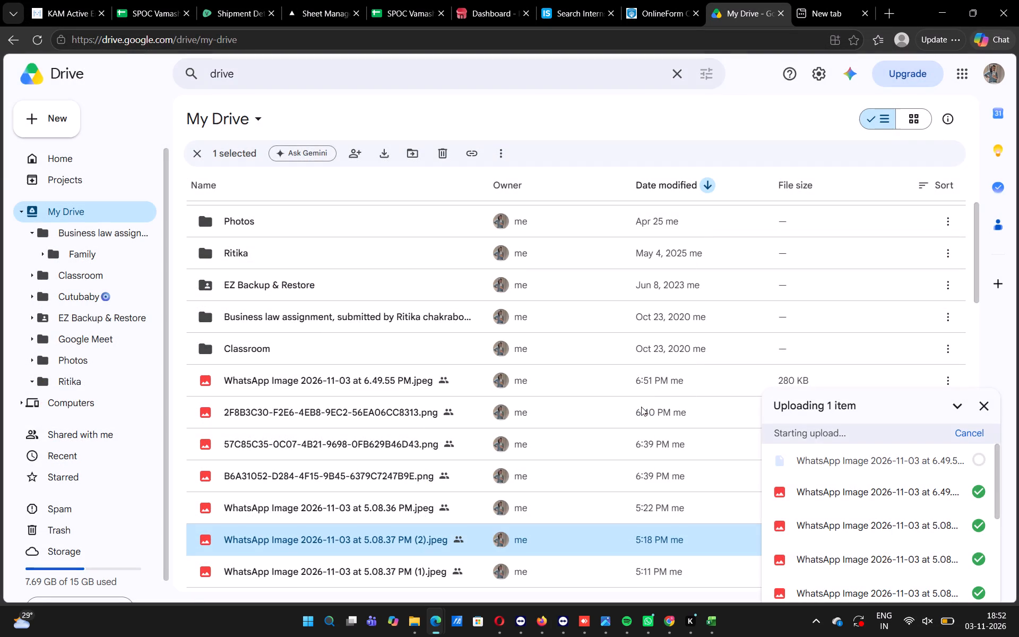
Open the newly uploaded image and set its general access to Anyone with the link.
click(821, 461)
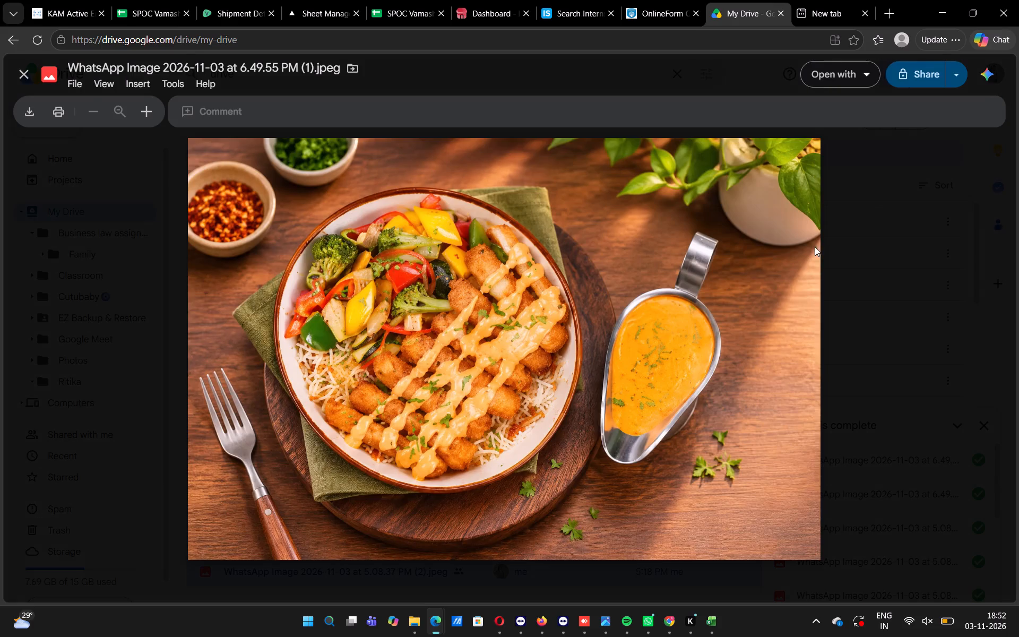
click(906, 76)
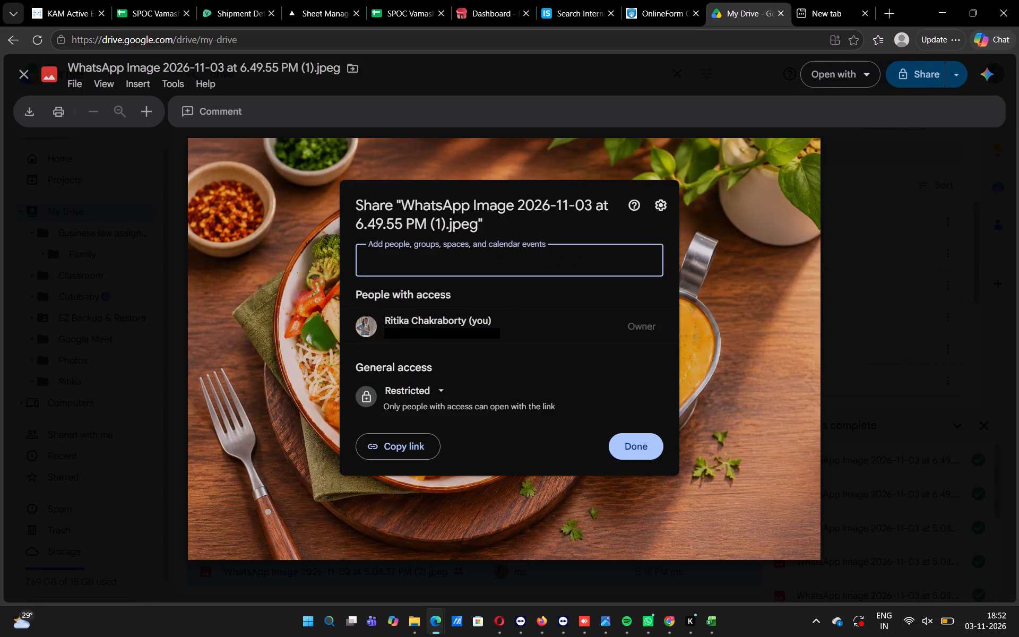
click(438, 389)
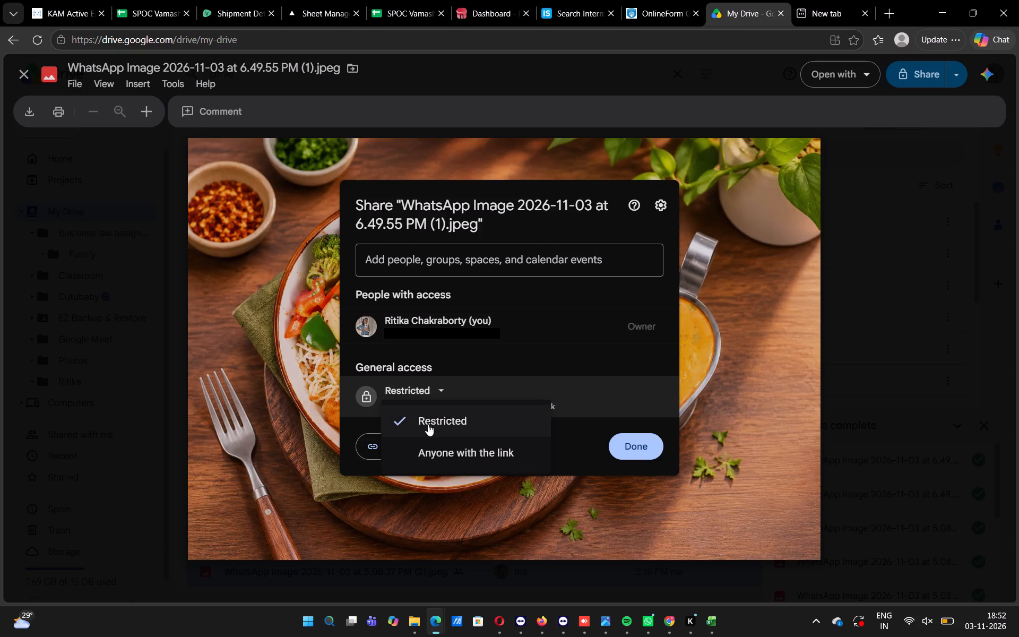
click(429, 452)
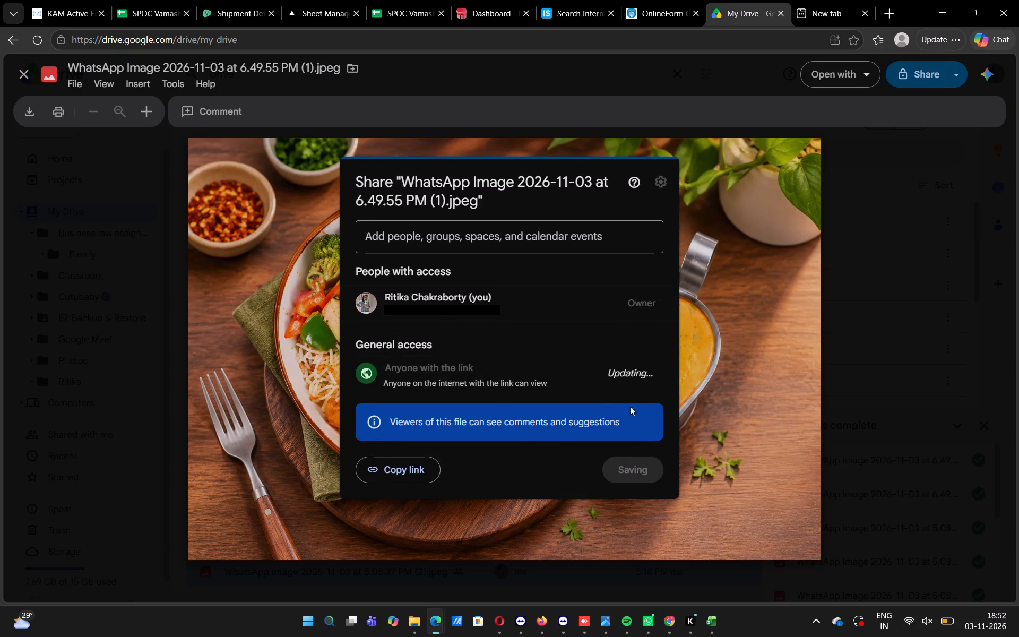
click(627, 475)
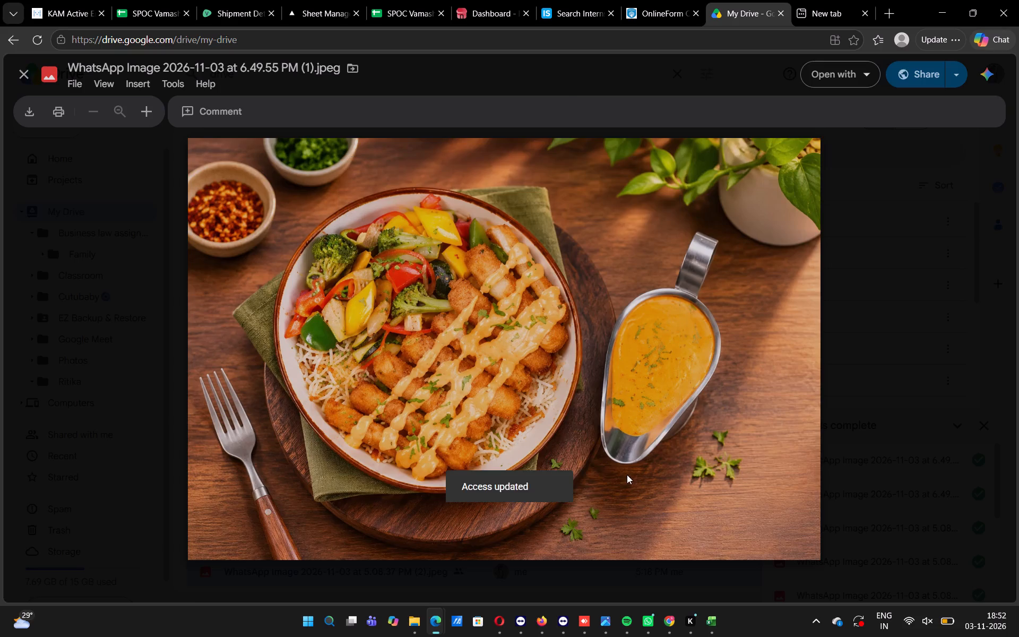
Copy the image's sharing link and paste it into LINKS cell B18 beside crispy paneer bowl in the Book2 Excel sheet.
click(865, 73)
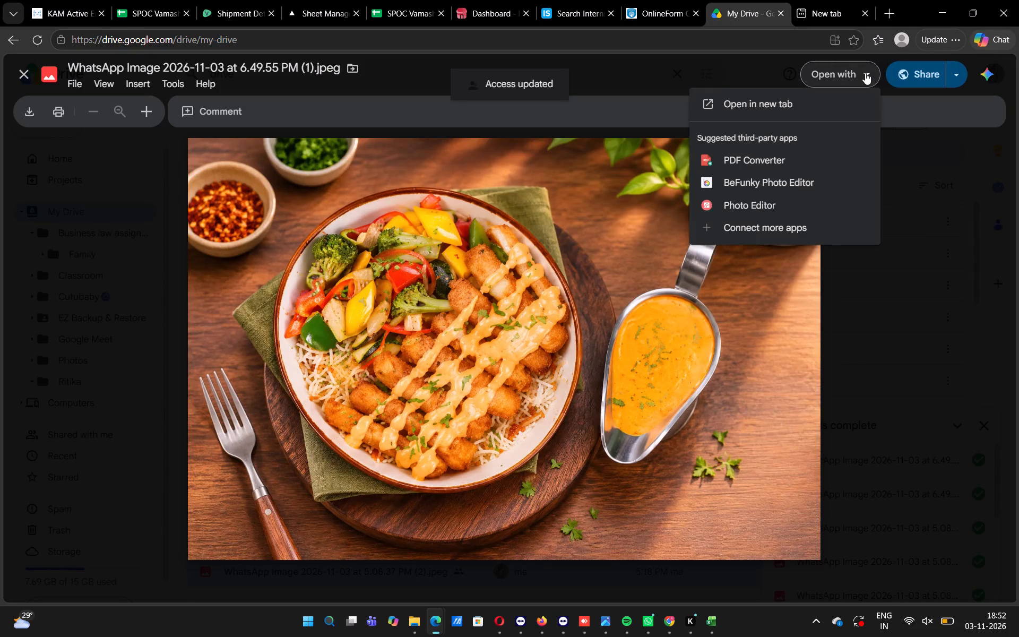
click(965, 142)
click(958, 70)
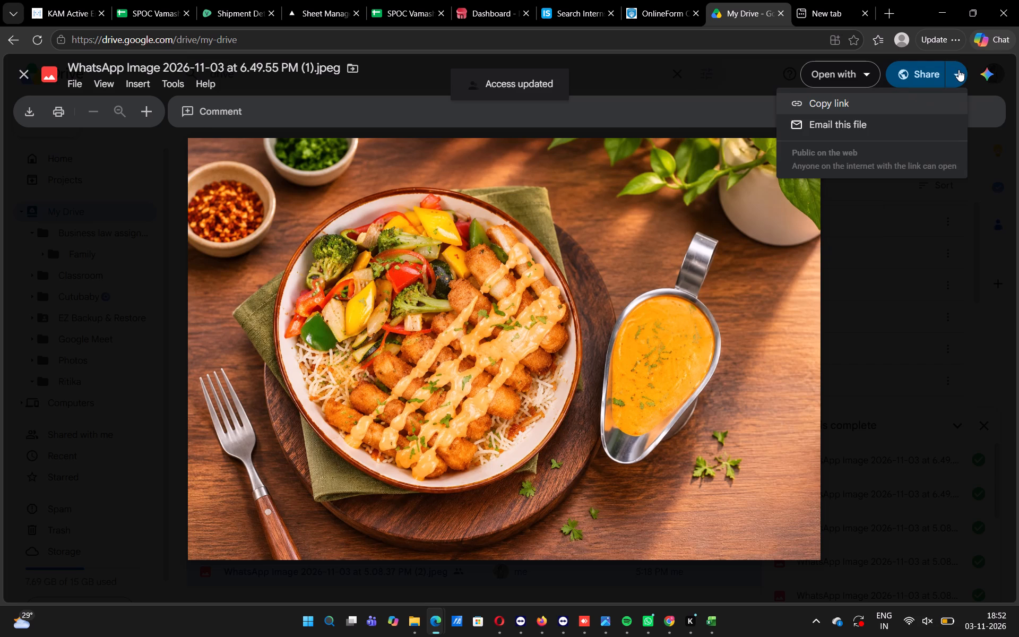
click(826, 102)
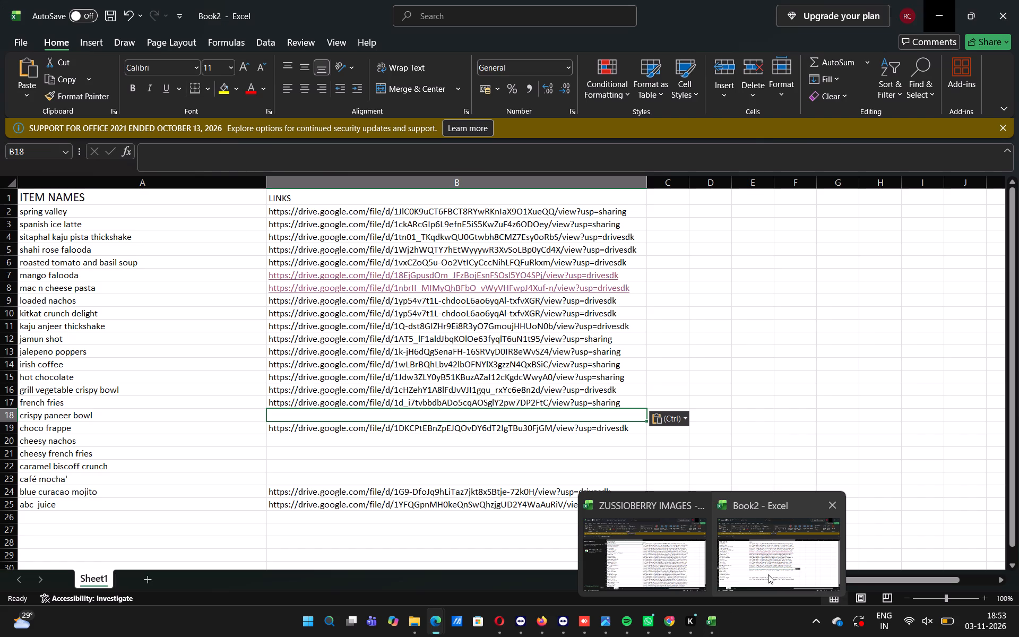
click(768, 574)
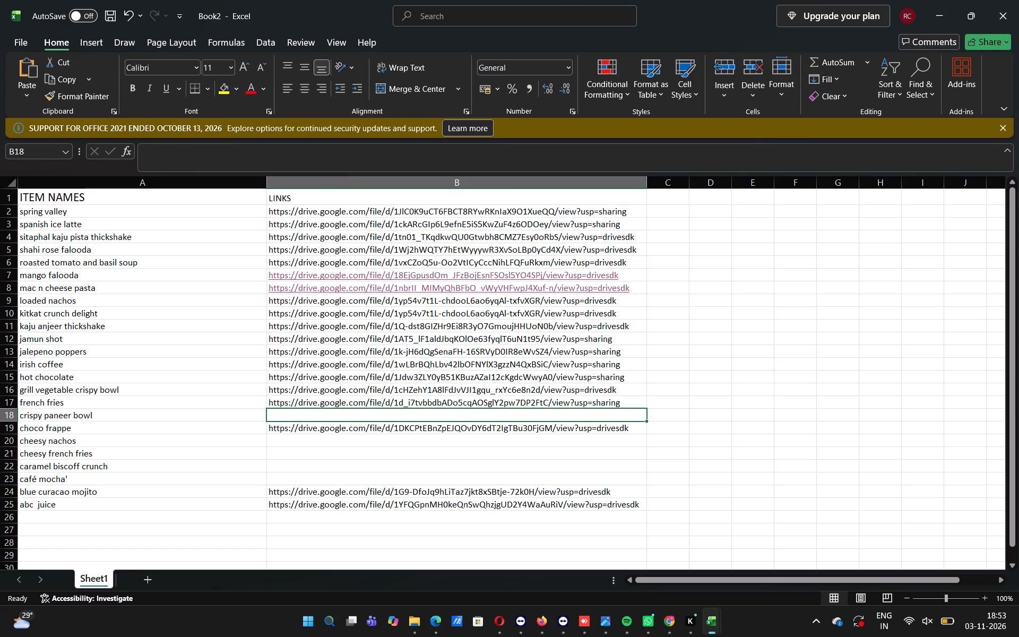
key(ctrl+v)
Select the empty LINKS cell B20 beside cheesy nachos.
click(398, 449)
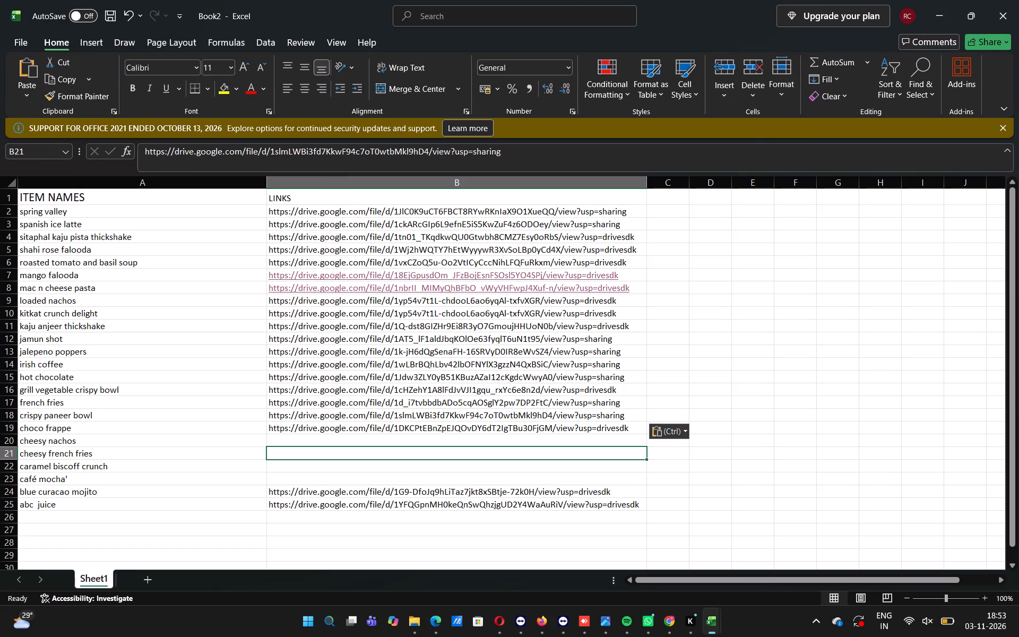
click(398, 440)
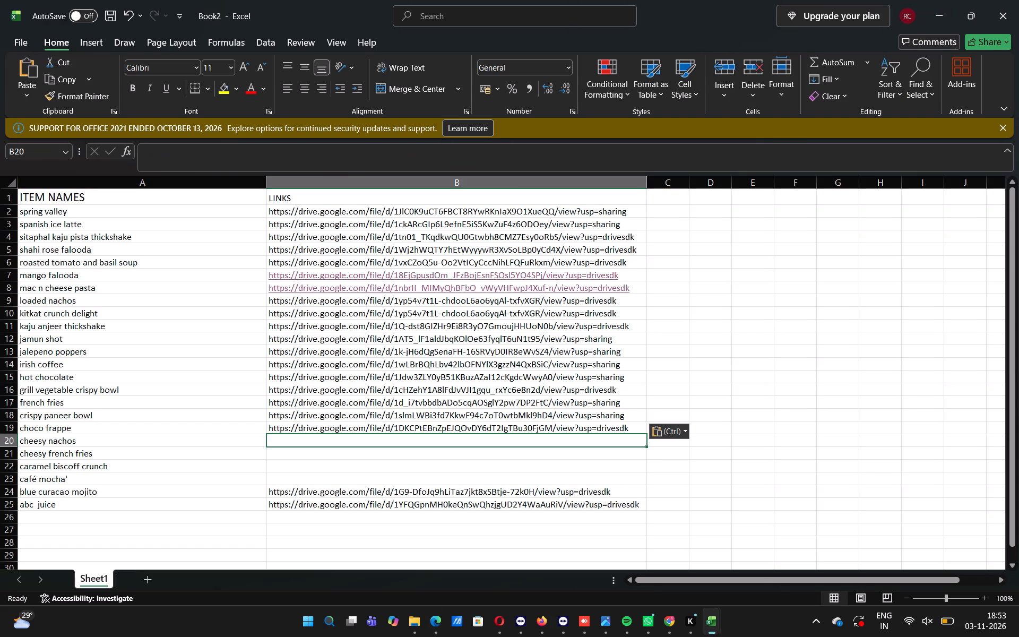
Return to Google Drive in Edge and close the image preview.
click(940, 6)
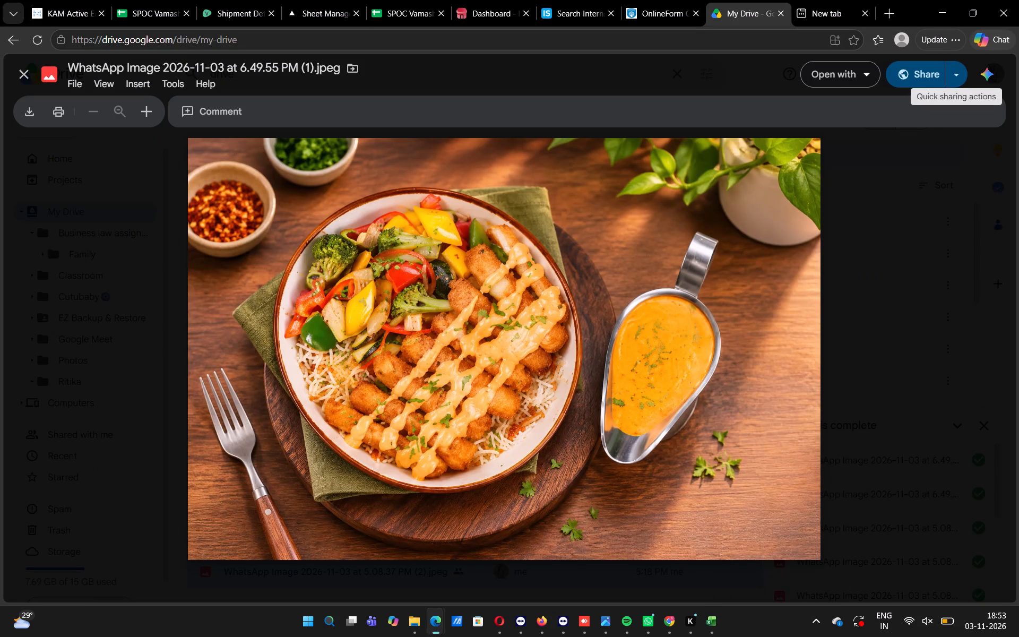
click(28, 72)
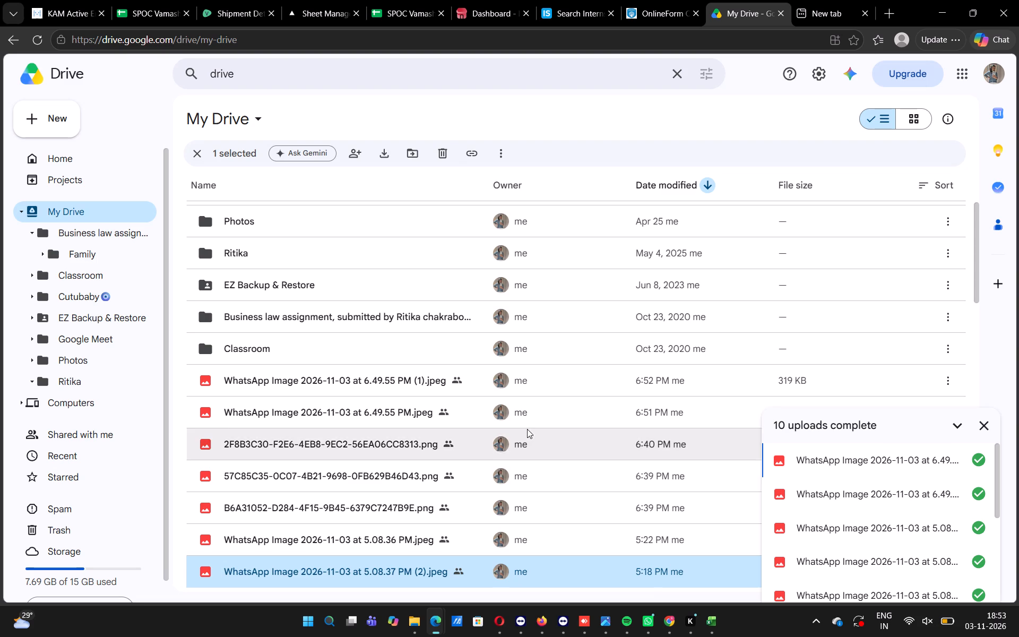
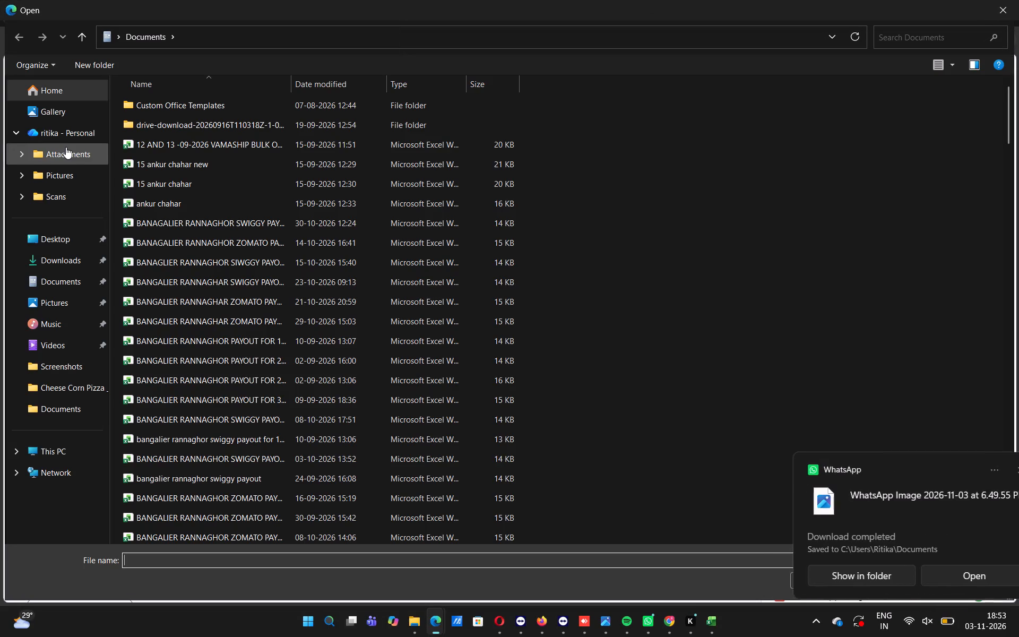
Upload WhatsApp Image 2026-11-03 at 6.49.55 PM.jpeg from Home to My Drive, keeping both files.
double_click(57, 91)
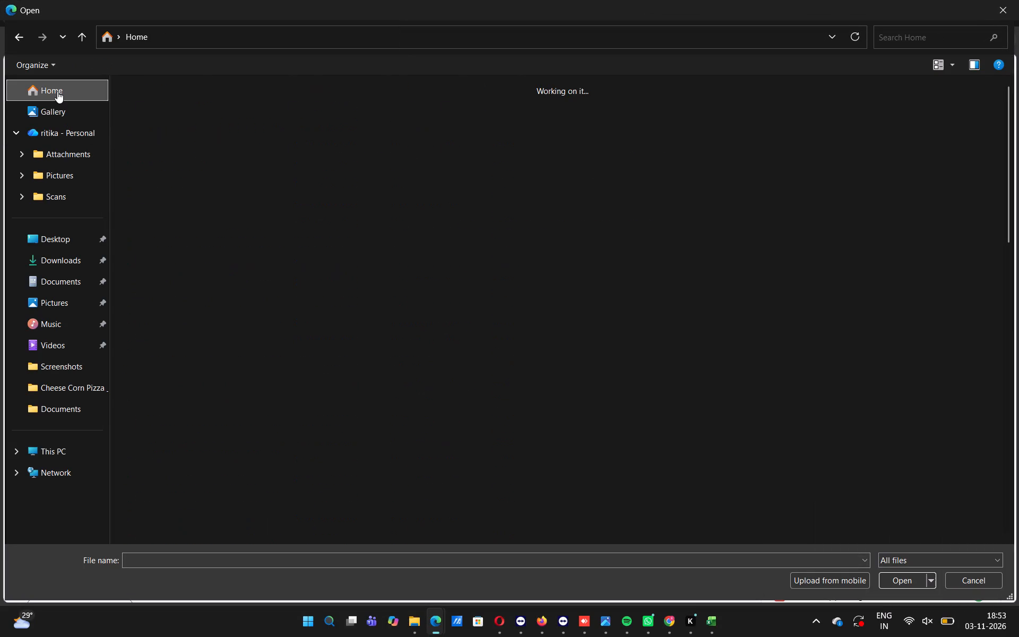
double_click(191, 263)
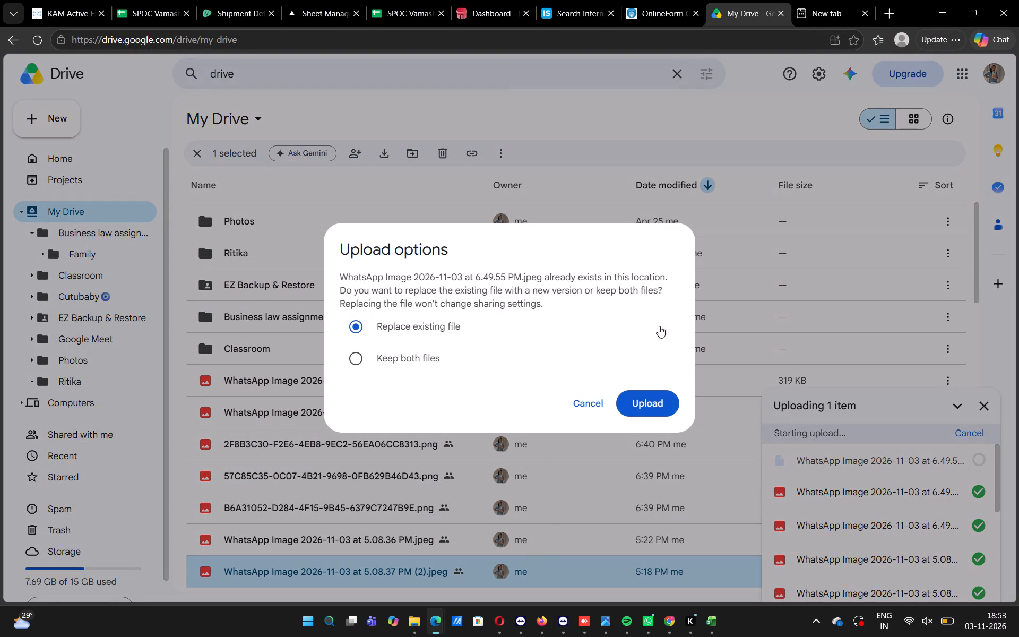
click(353, 360)
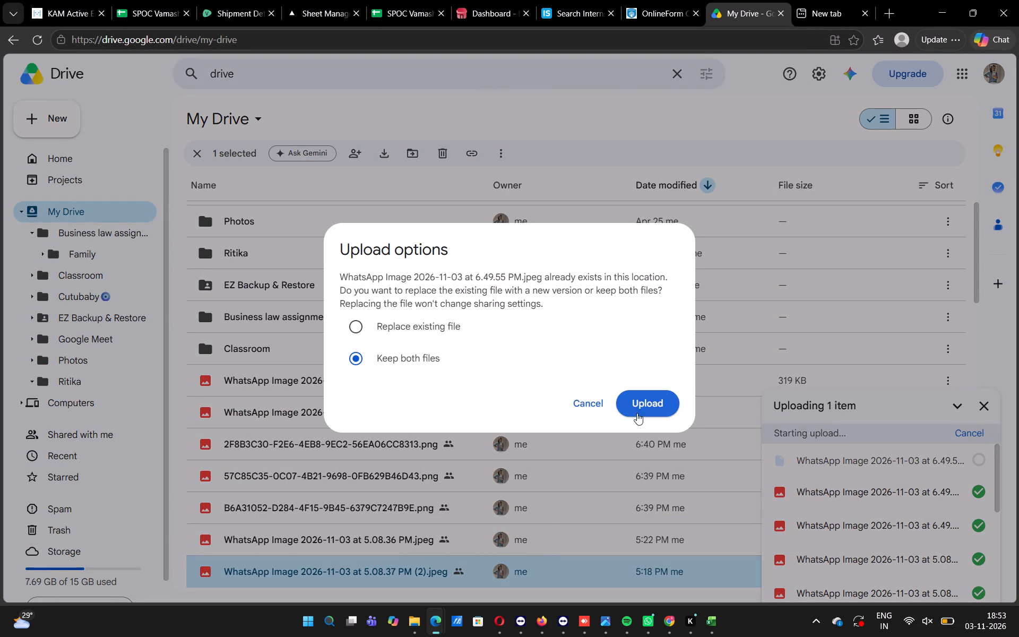
click(644, 410)
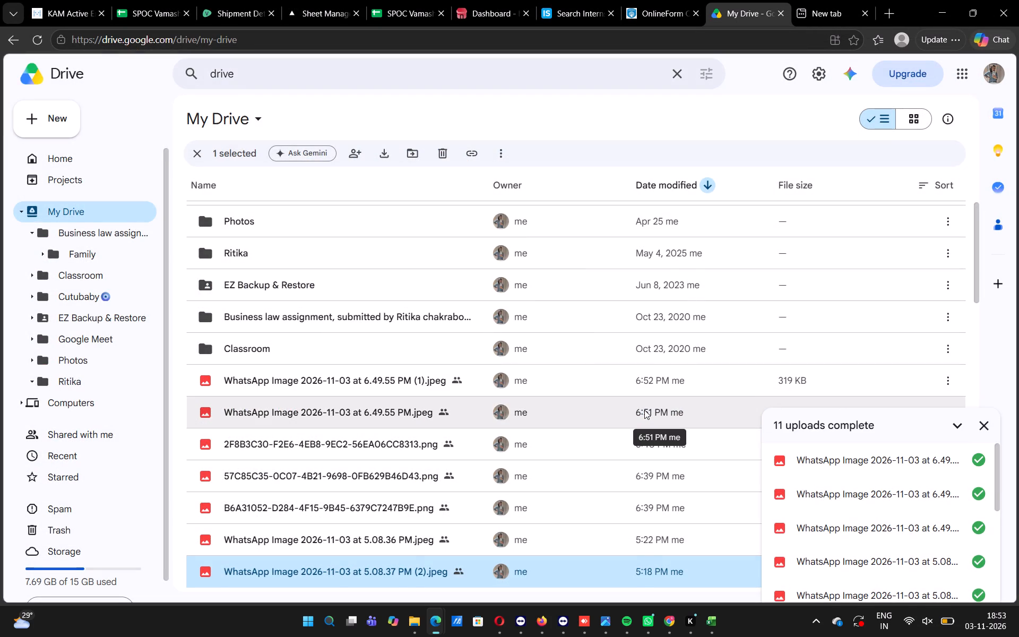
Open the newly uploaded nachos image and set its general access to Anyone with the link.
click(836, 462)
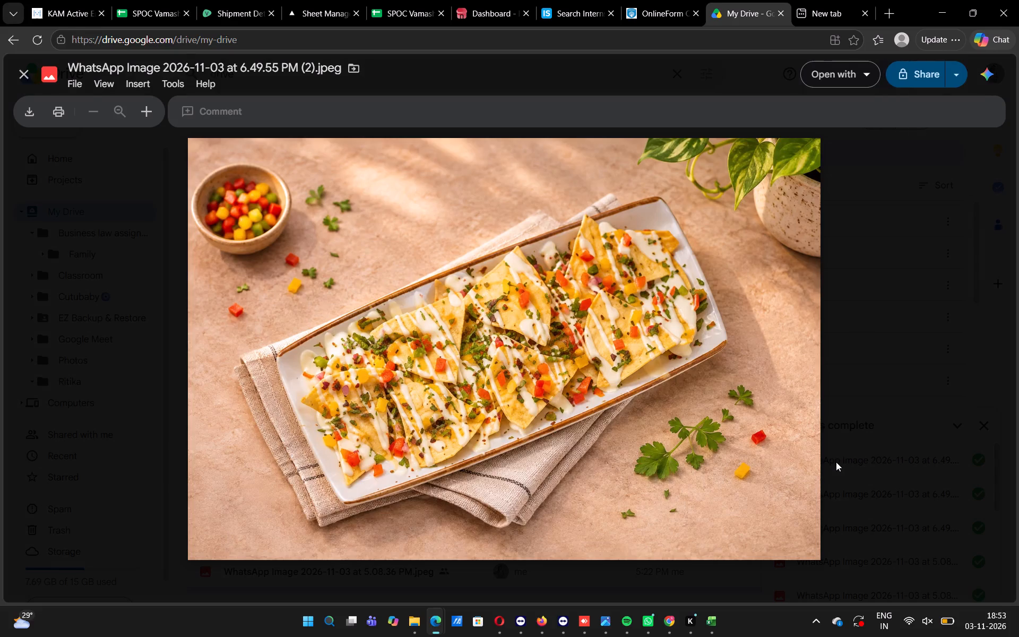
click(907, 71)
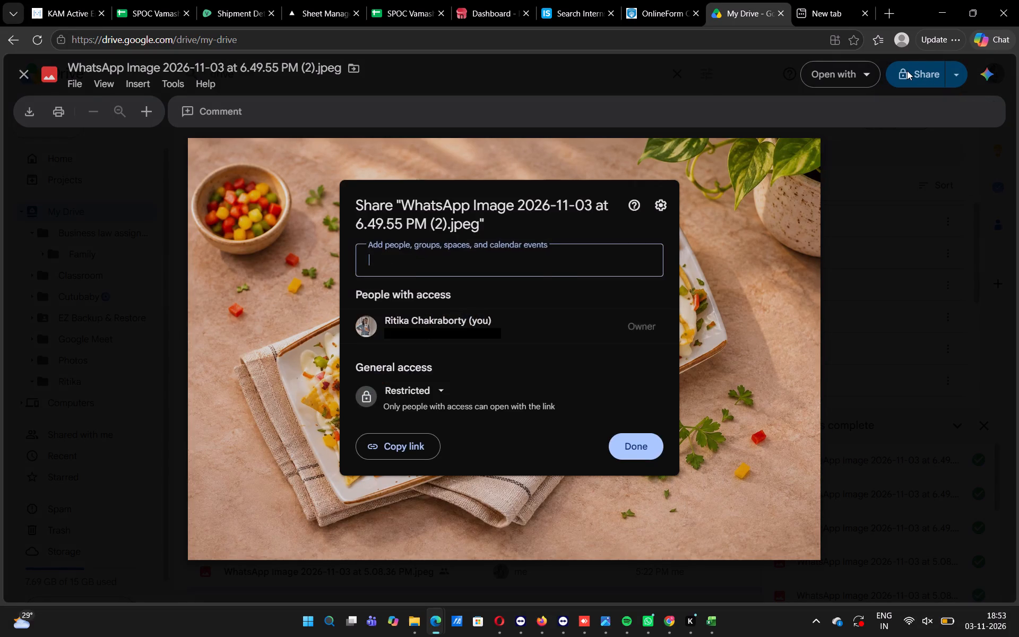
click(438, 391)
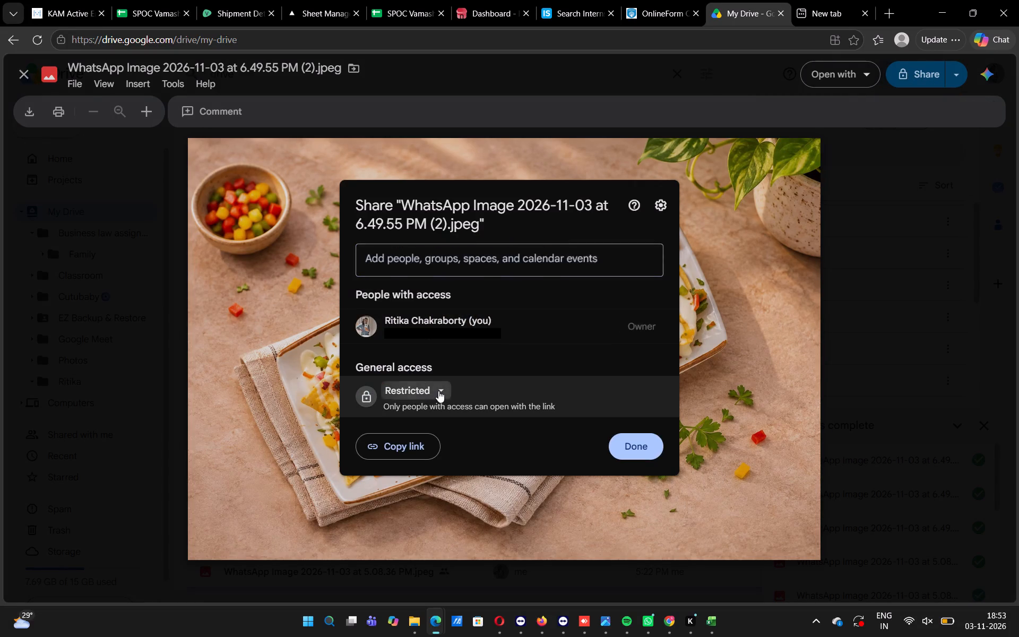
click(421, 458)
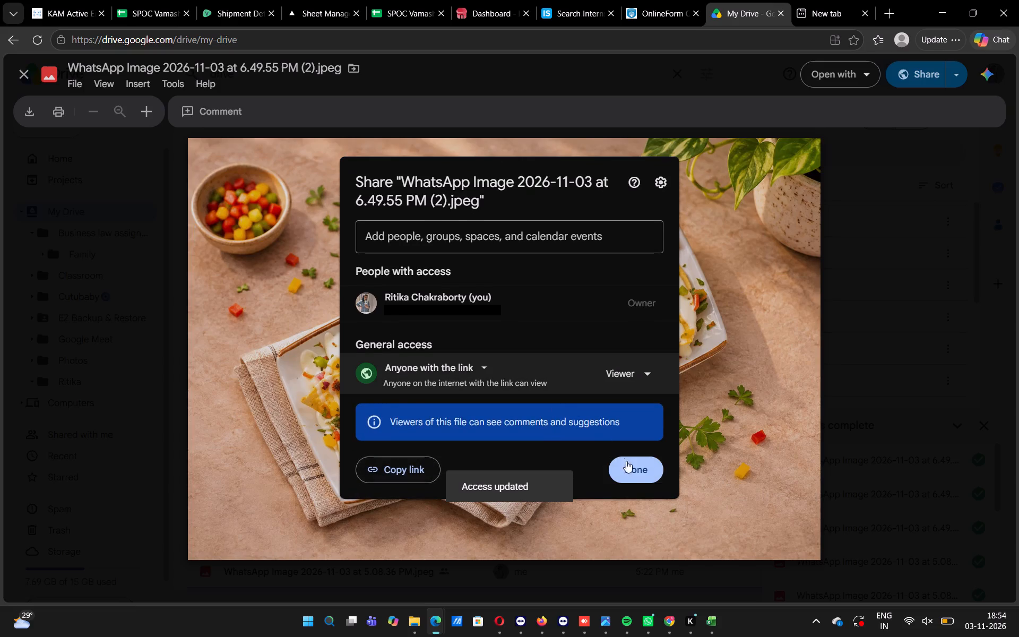
click(634, 468)
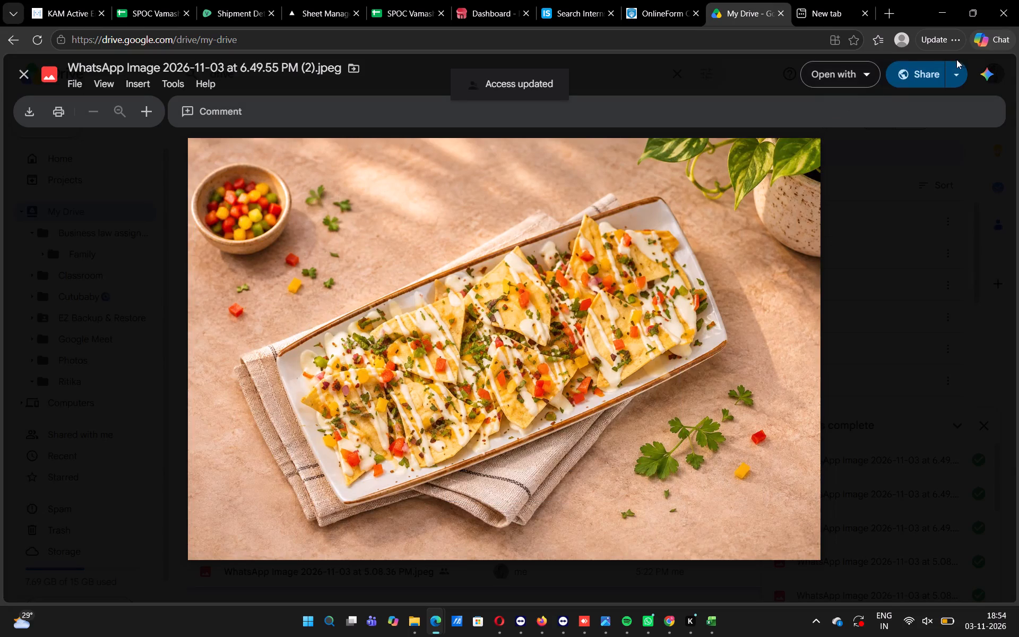
Copy the nachos image's sharing link and switch to the Book2 workbook in Excel.
click(956, 71)
click(830, 99)
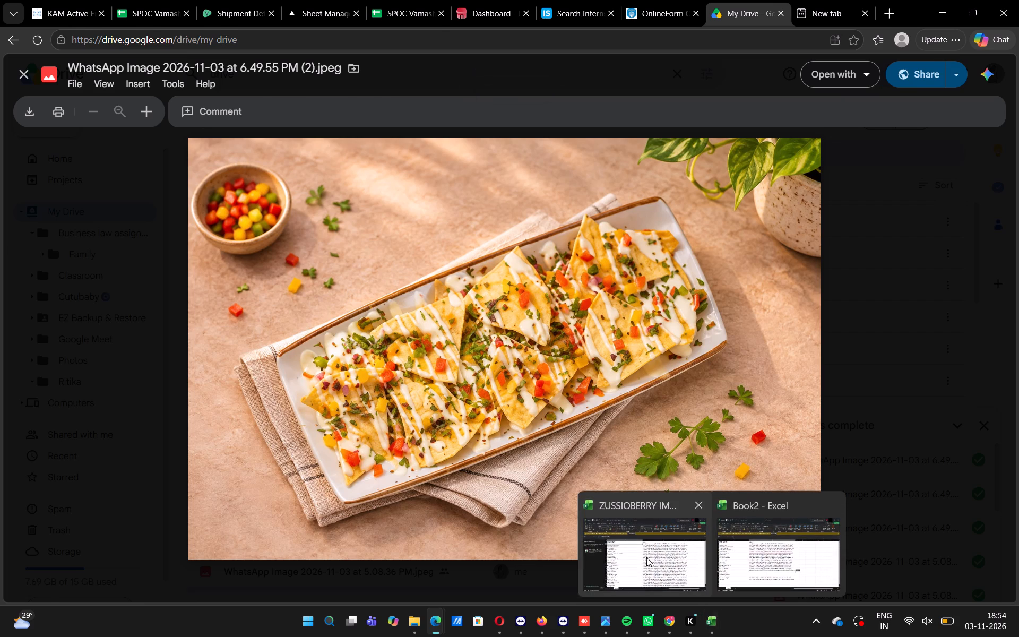
click(769, 565)
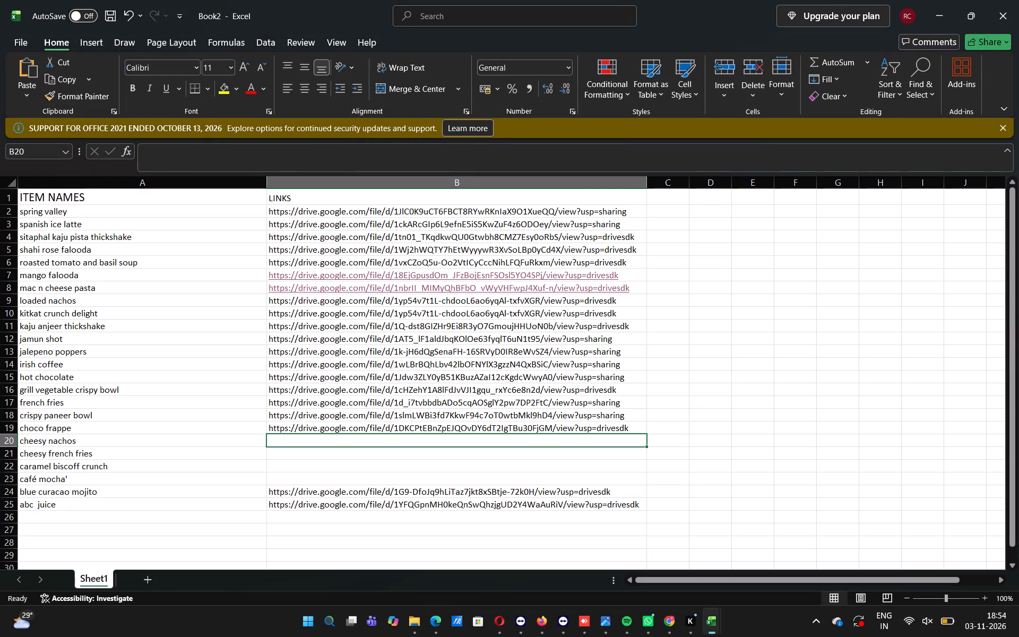
Paste the copied Google Drive sharing link into LINKS cell B20 beside cheesy nachos.
key(ctrl+v)
key(Return)
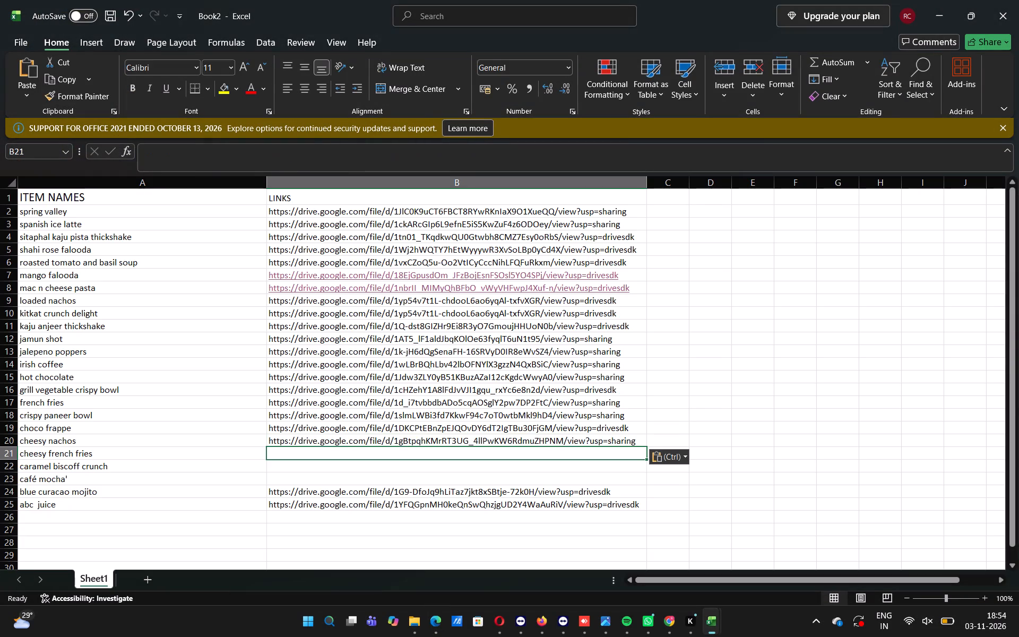
Switch back to Google Drive in Edge and close the nachos image preview to return to My Drive.
click(936, 10)
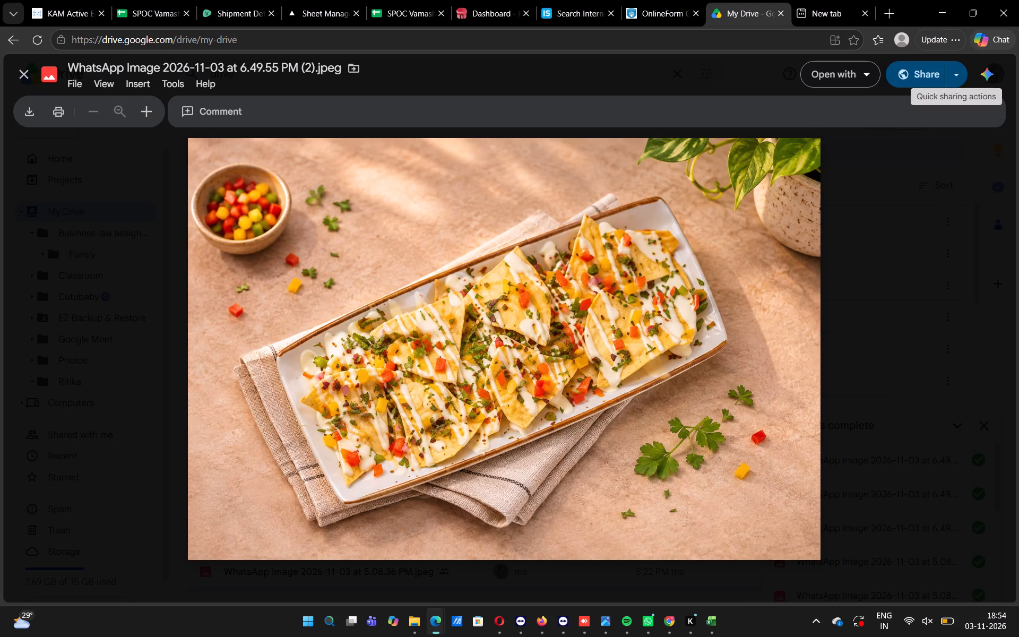
click(27, 75)
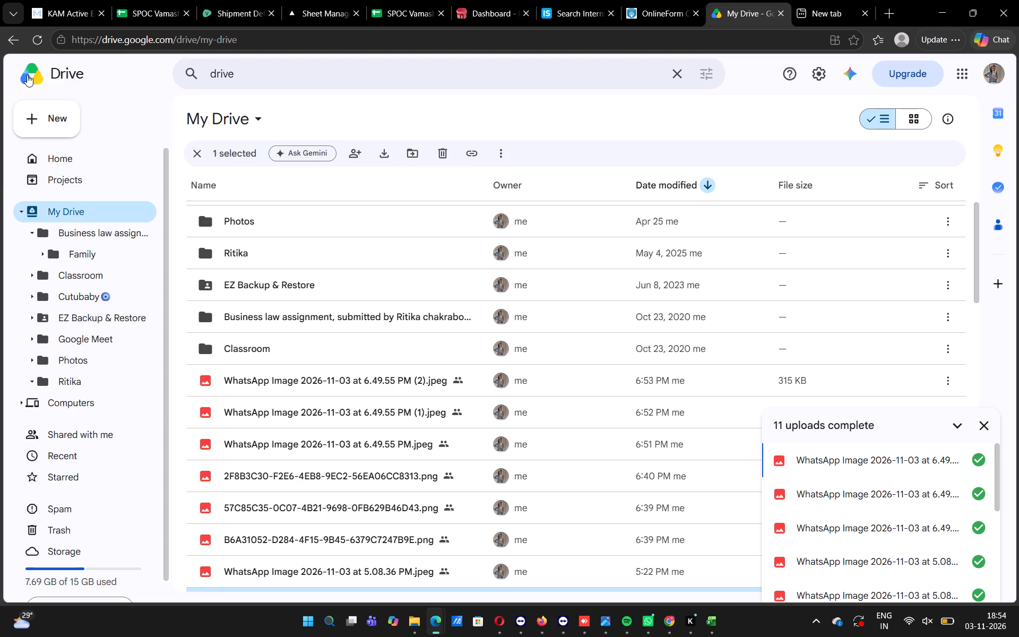
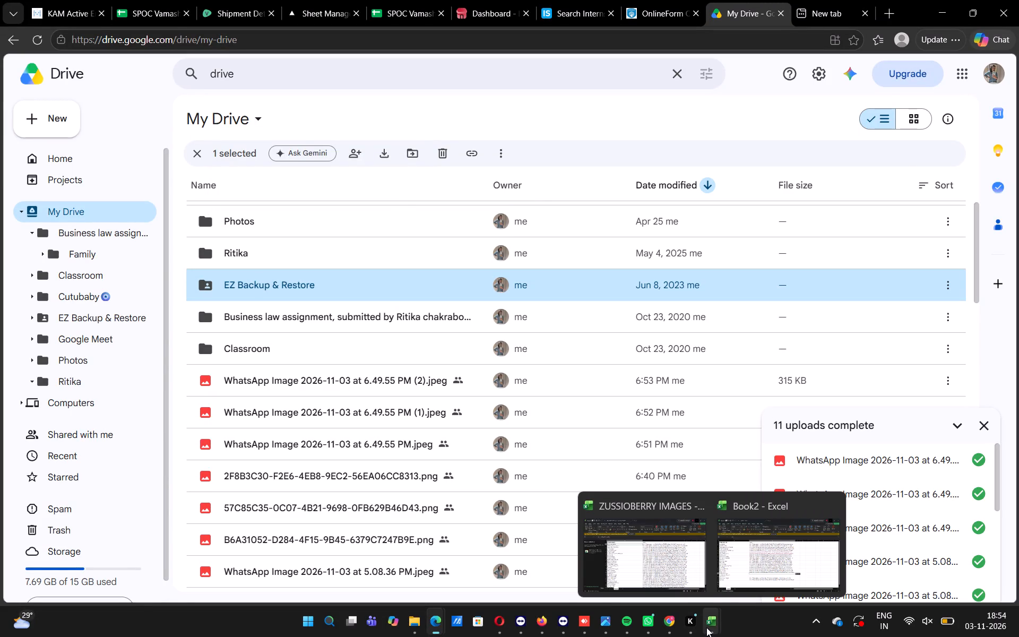
Go to the Google Drive Home page.
click(75, 156)
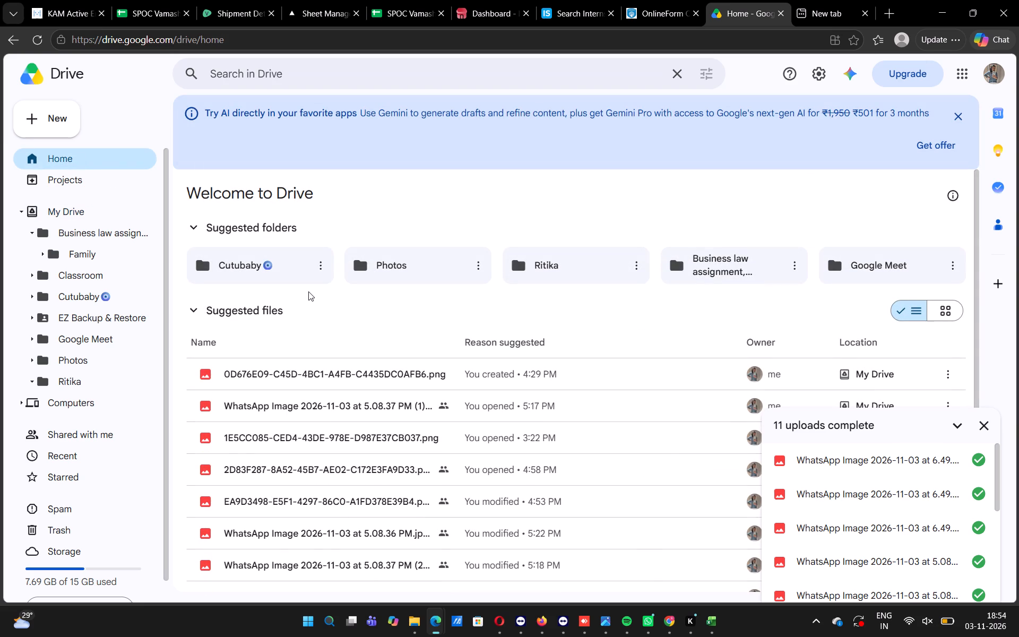
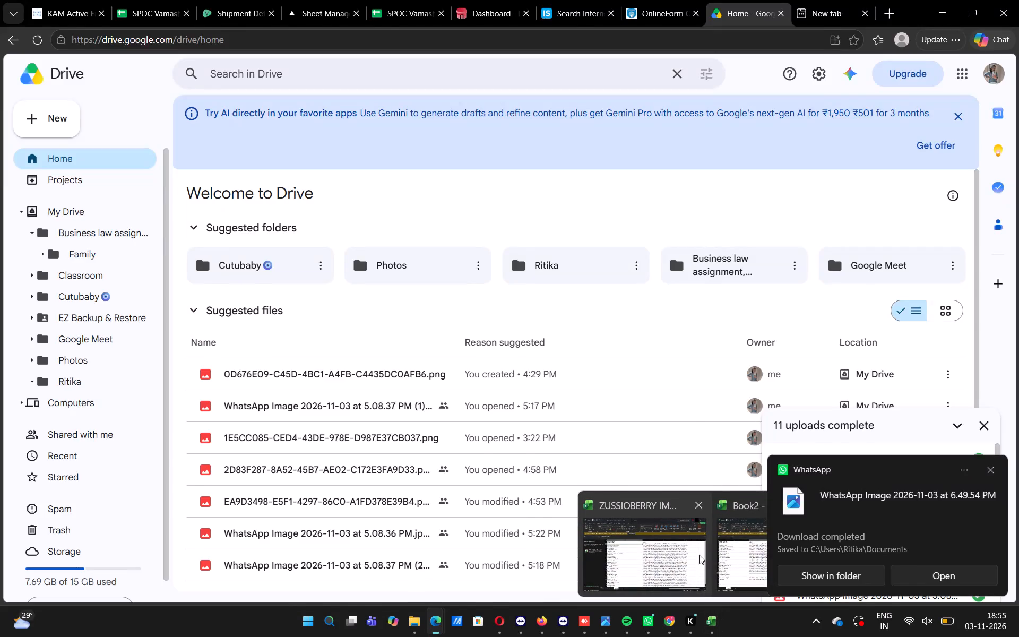
Start a file upload to Drive and open the Home location in the file chooser to find the image.
click(29, 120)
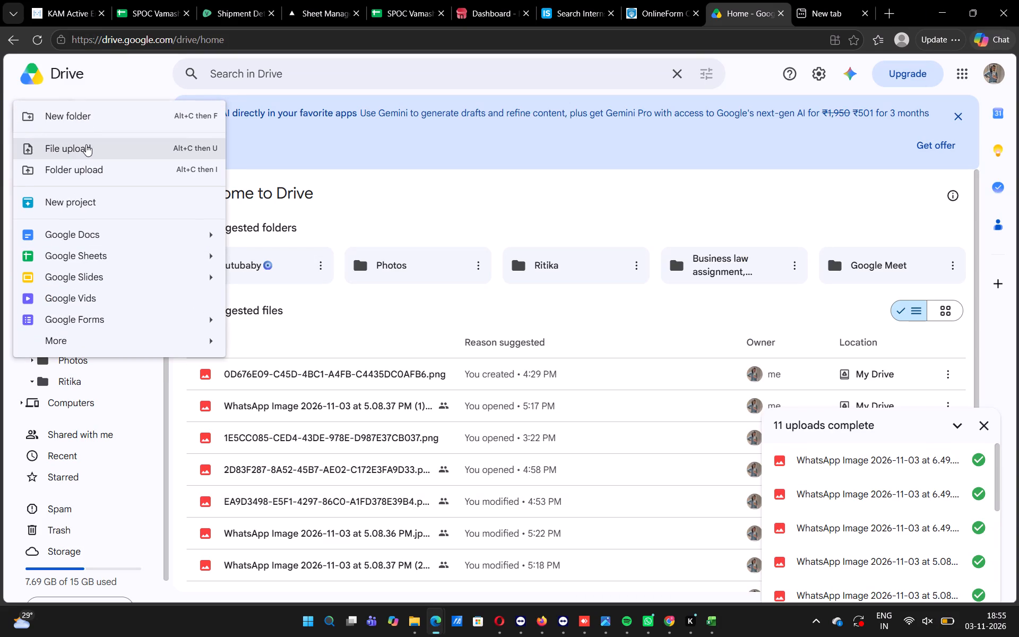
click(86, 144)
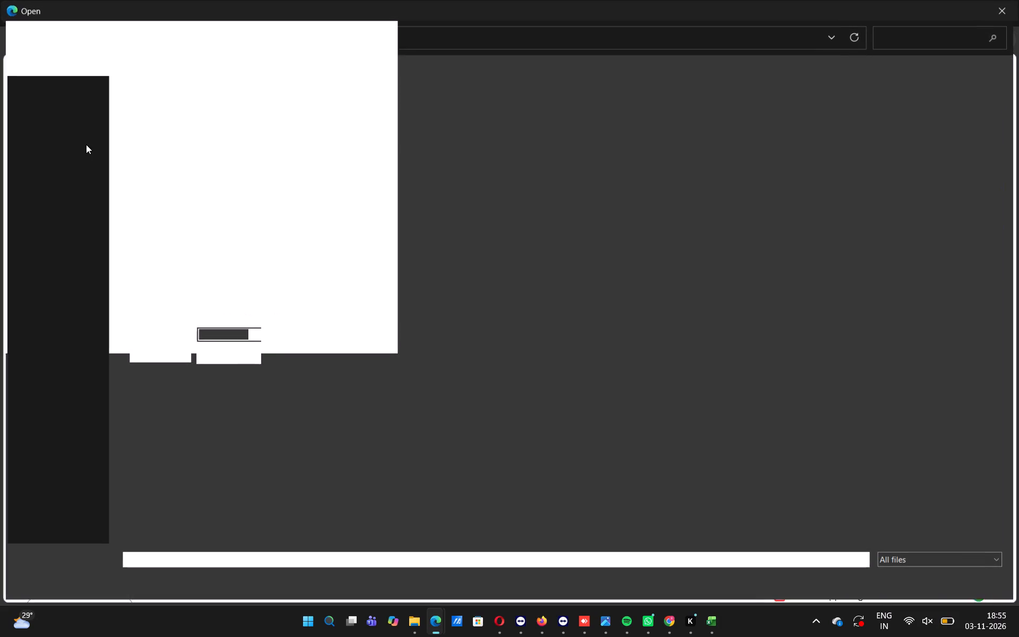
double_click(81, 94)
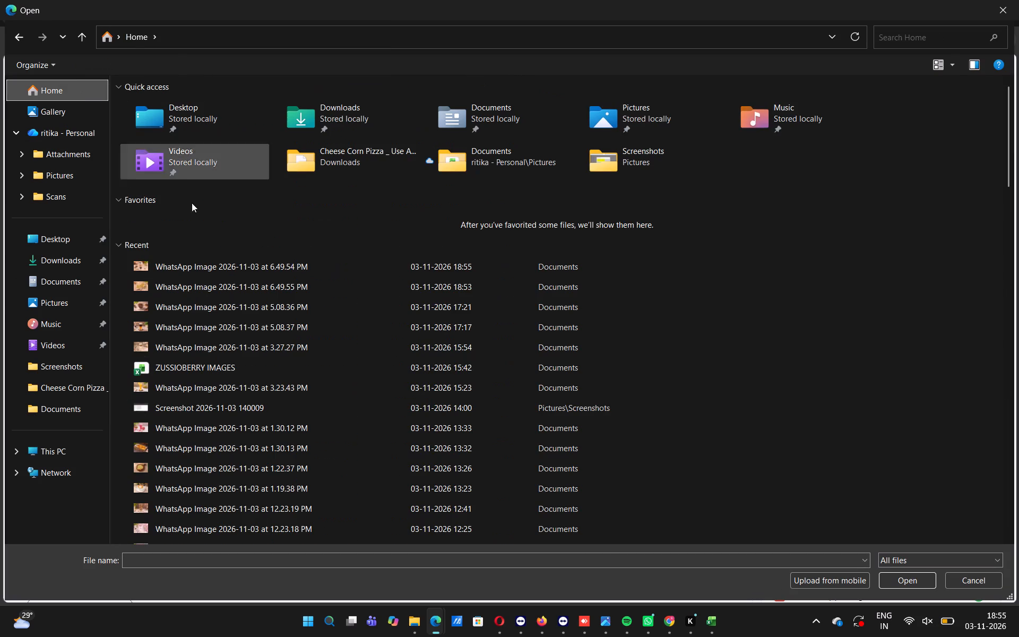
Upload "WhatsApp Image 2026-11-03 at 6.49.54 PM" to Drive and open the uploaded image in preview.
double_click(218, 264)
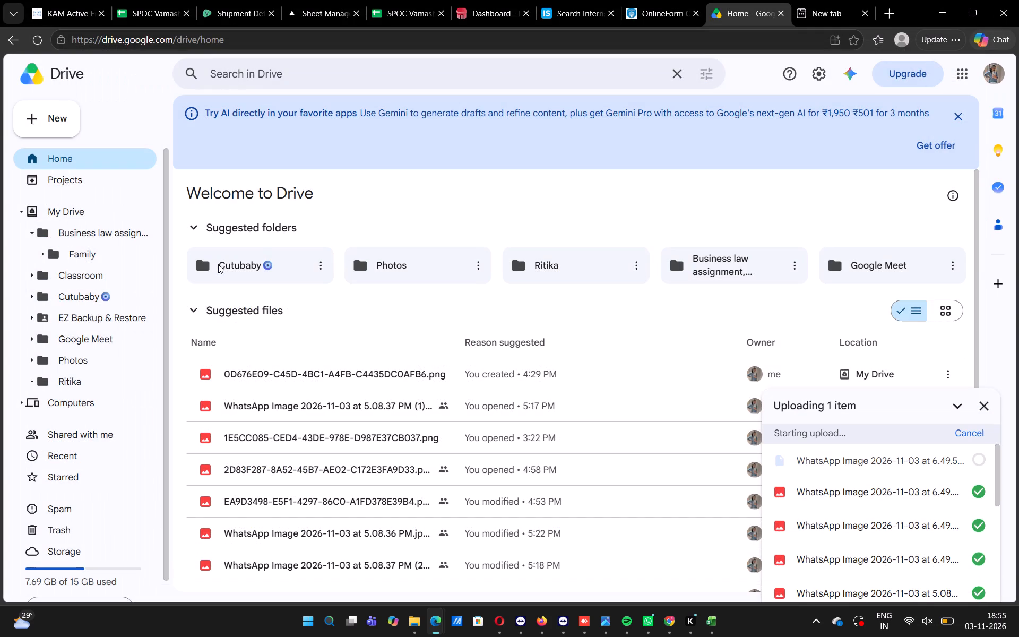
click(809, 455)
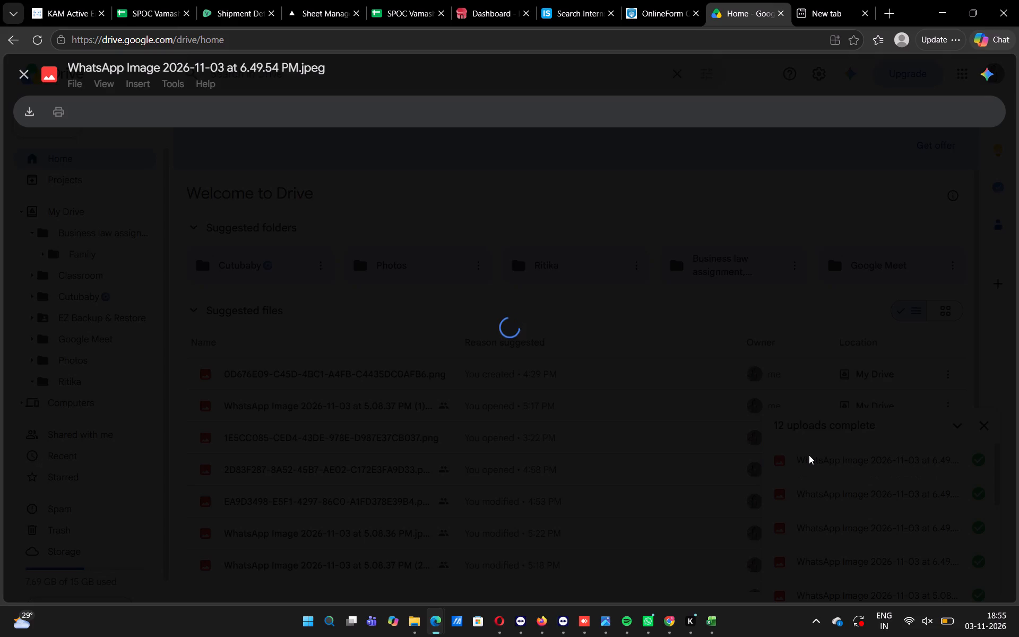
Set the coffee image's general access to Anyone with the link and copy its sharing link.
click(903, 74)
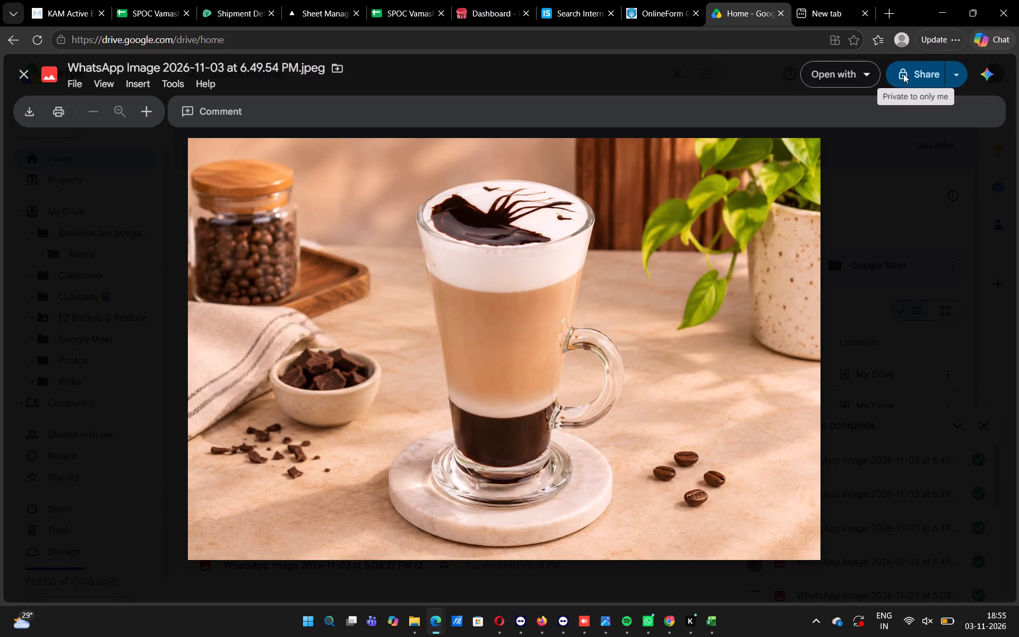
click(438, 392)
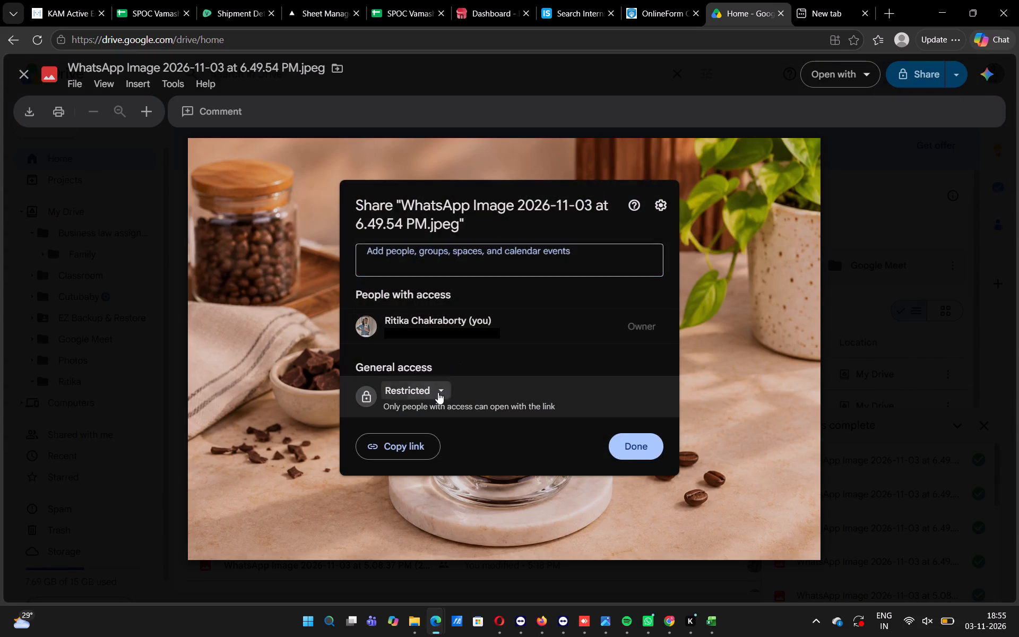
click(416, 457)
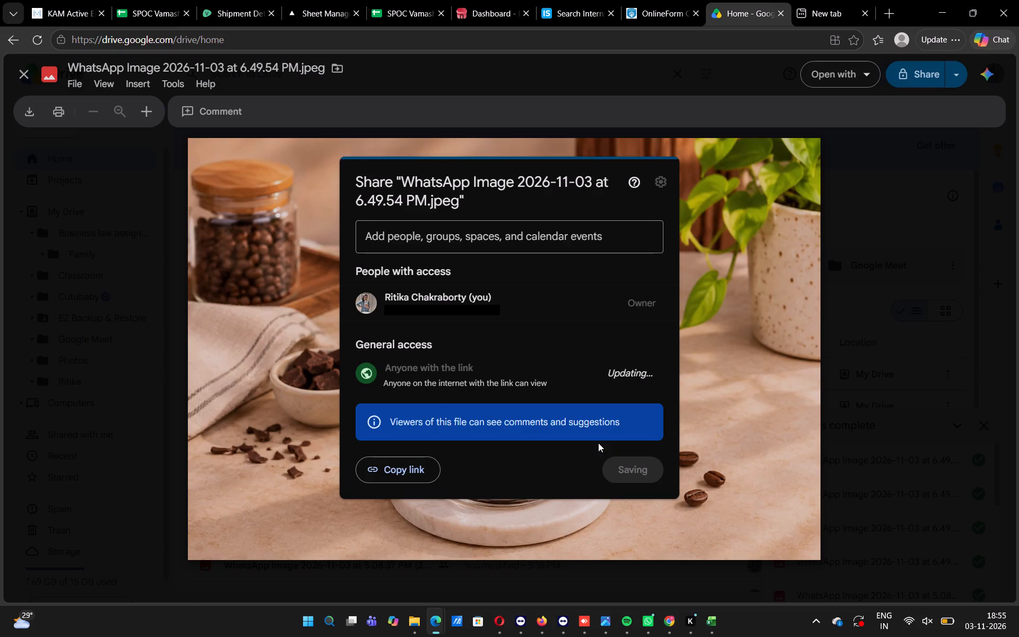
click(637, 479)
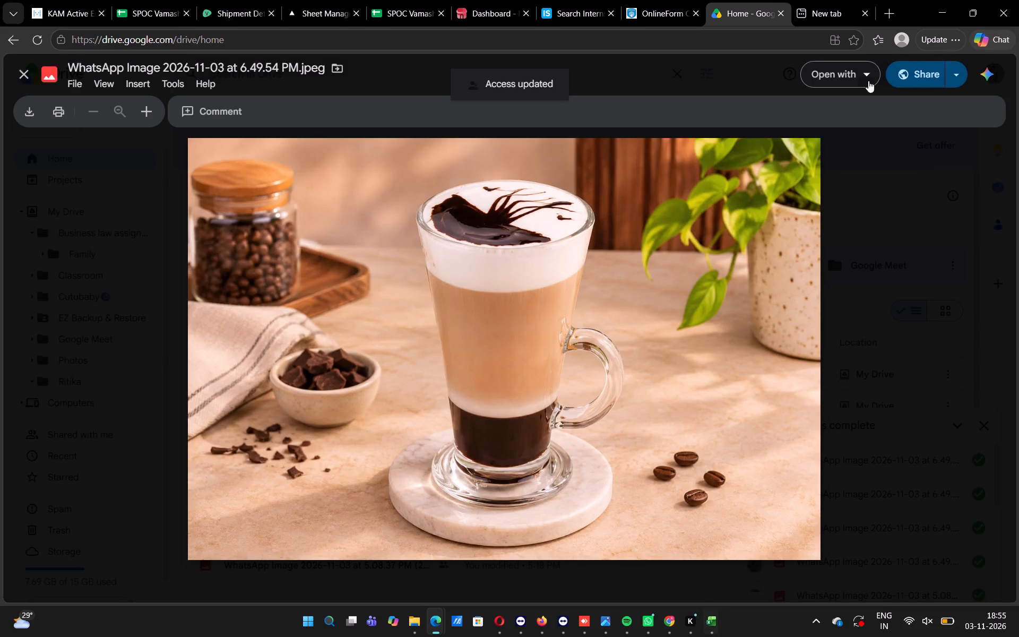
click(953, 74)
click(821, 104)
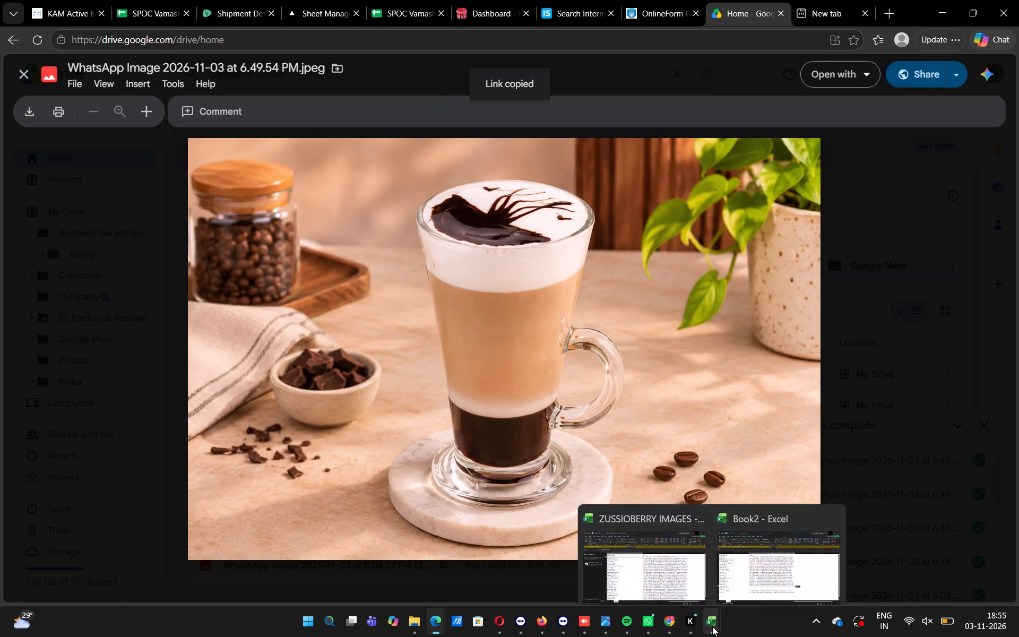
Switch to the Book2 Excel sheet, paste the link into cell B22 beside caramel biscoff crunch, and return to Drive in Edge.
click(759, 565)
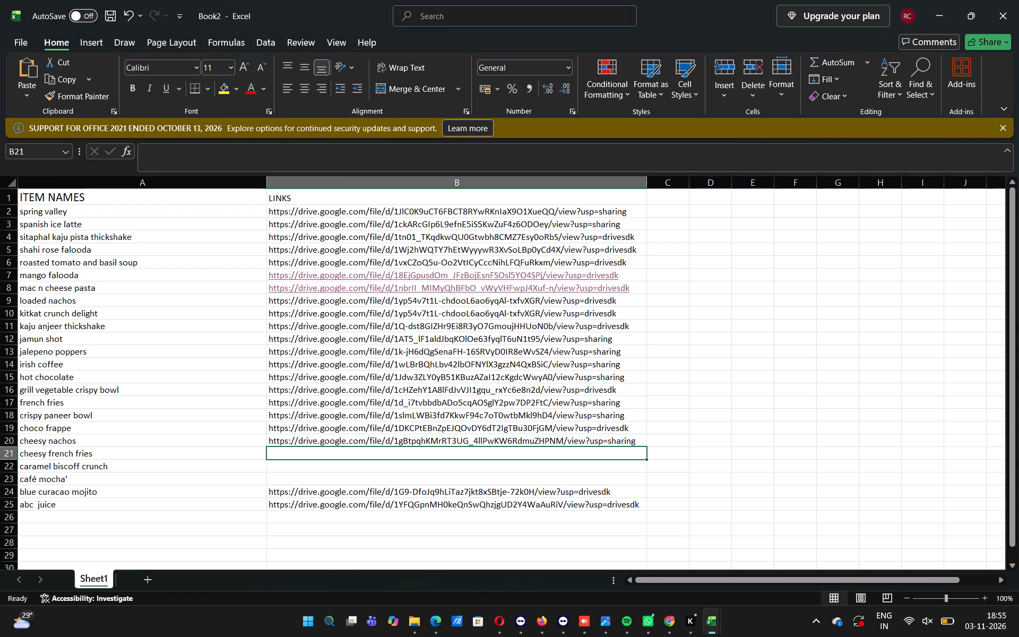
click(299, 468)
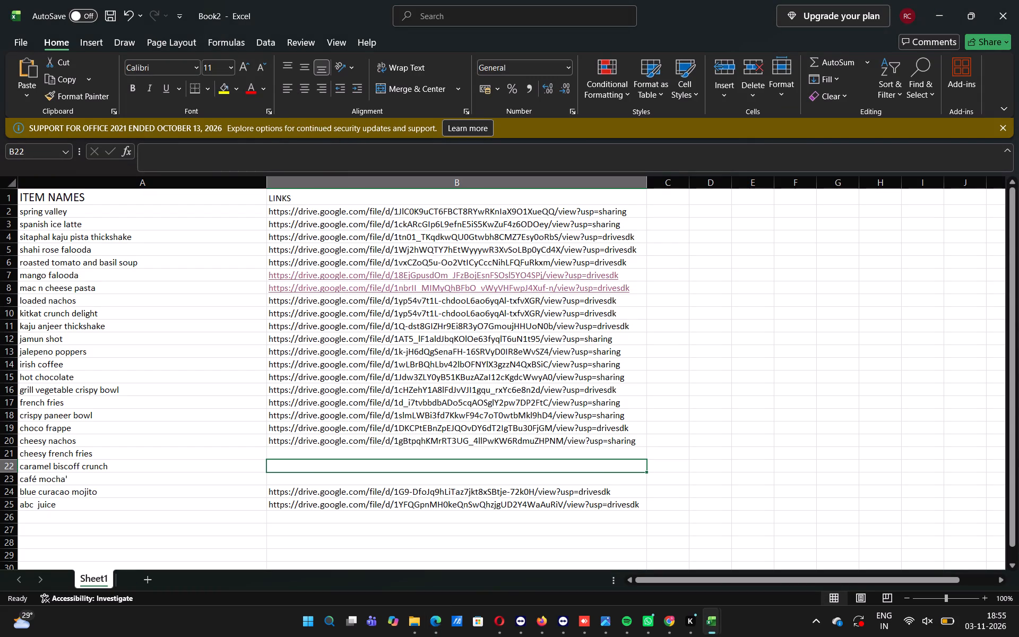
key(ctrl+v)
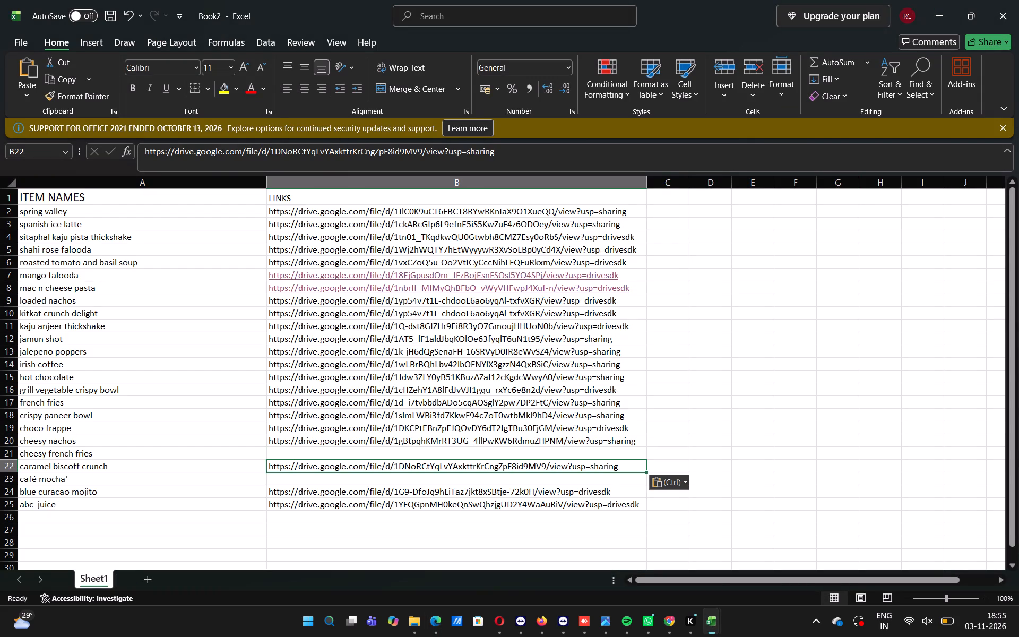
click(936, 4)
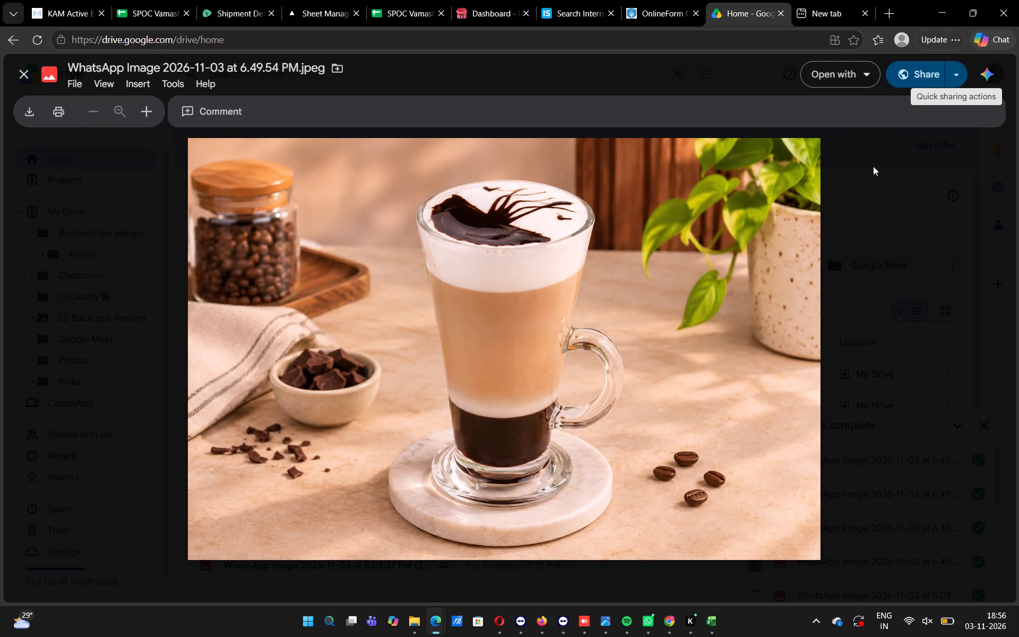
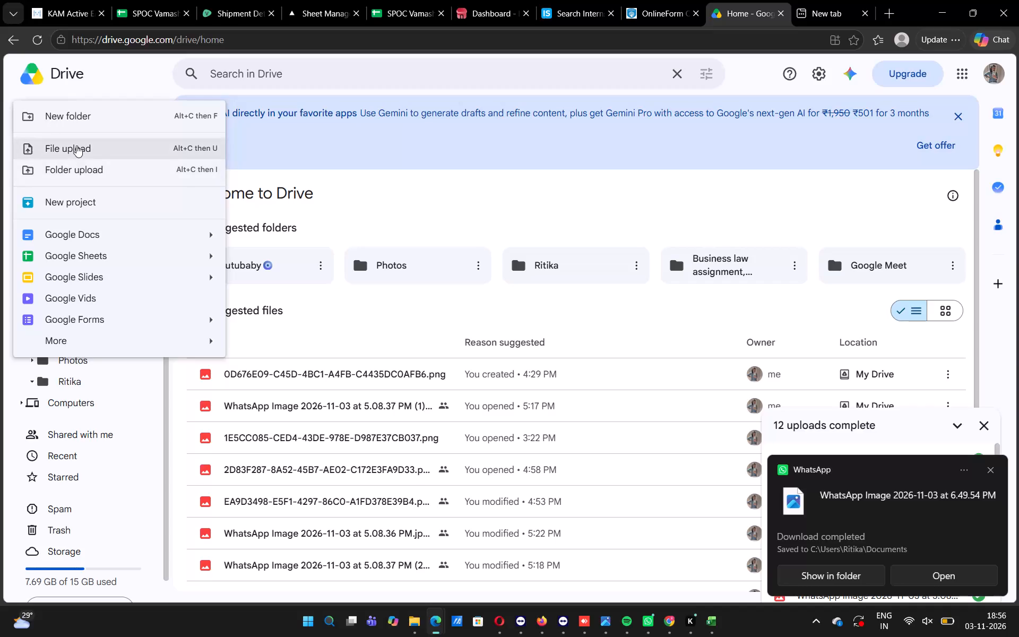
Upload the image "WhatsApp Image 2026-11-03 at 6.49.54 PM" from the Home location's recent files to Drive, keeping both files.
click(76, 145)
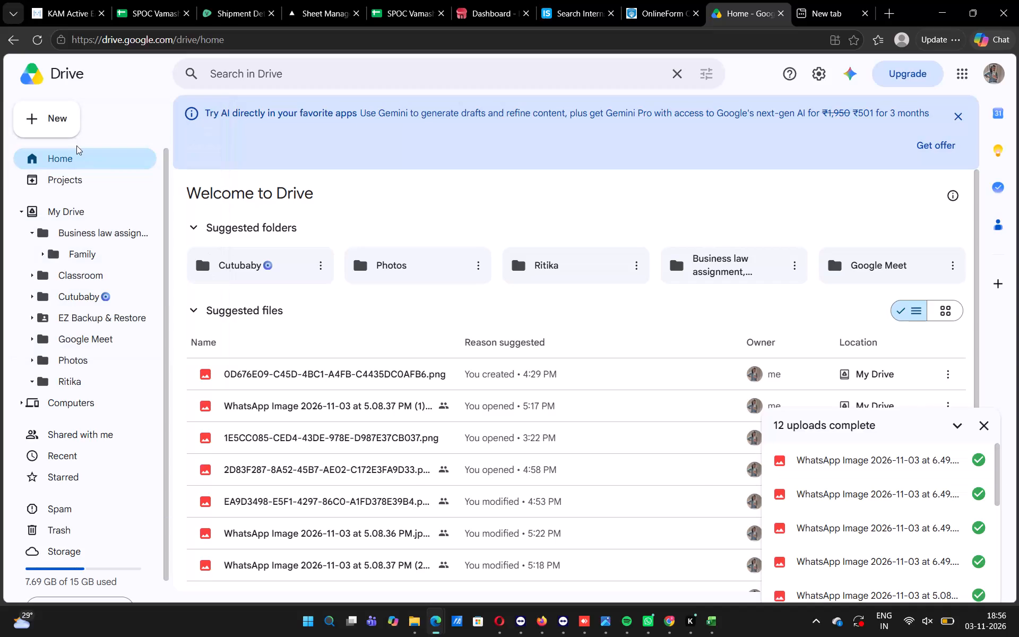
click(55, 127)
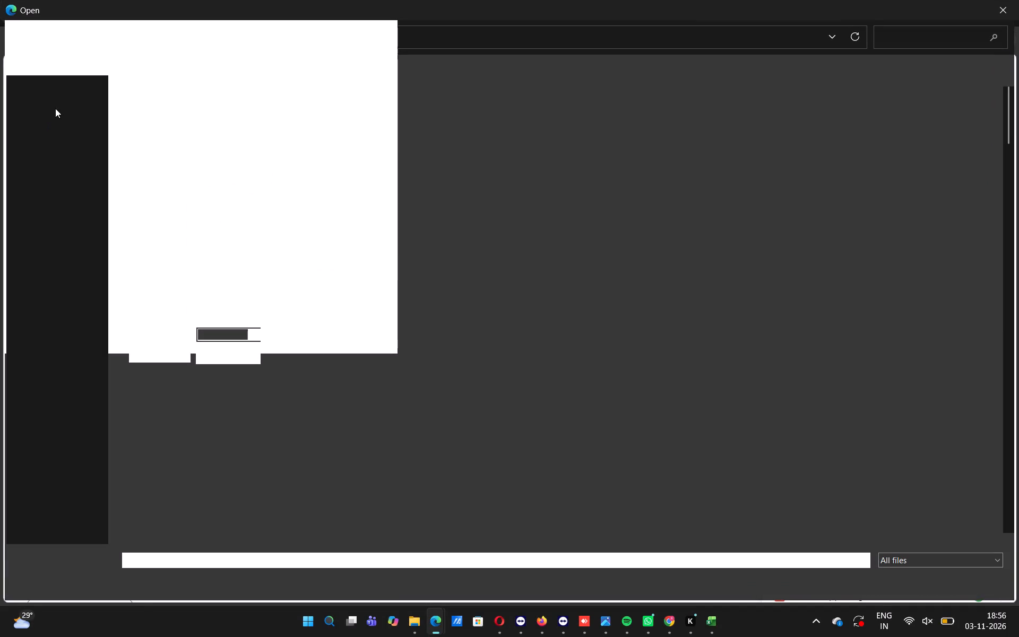
double_click(74, 96)
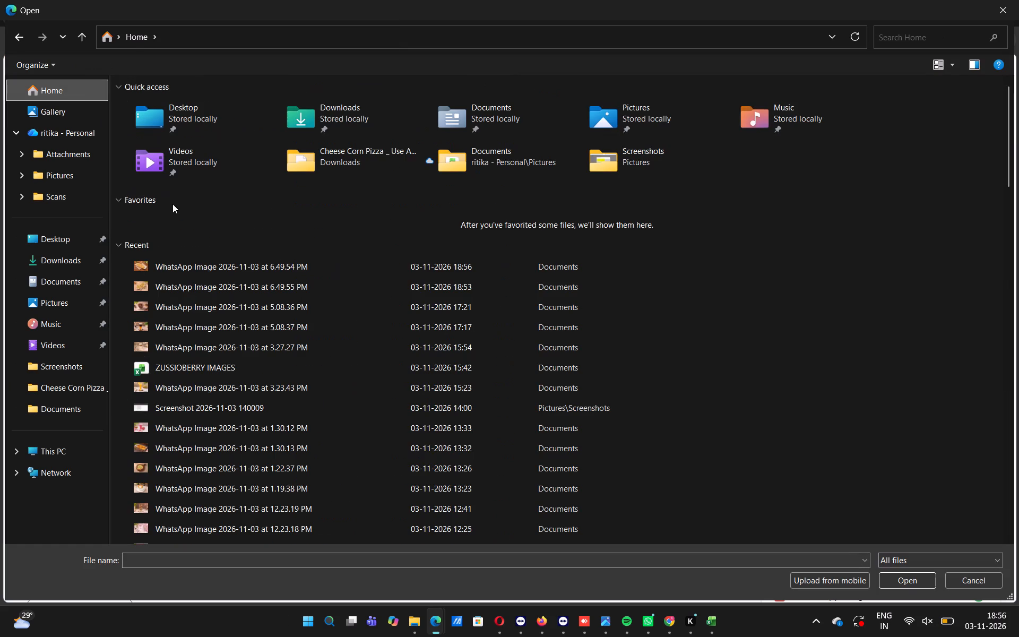
double_click(204, 268)
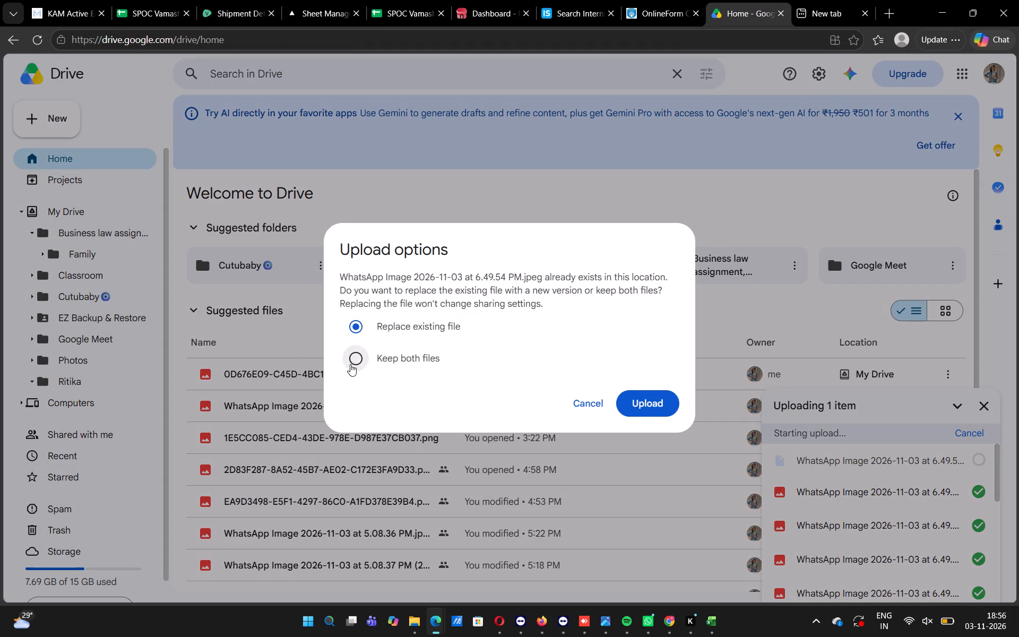
click(350, 364)
click(660, 403)
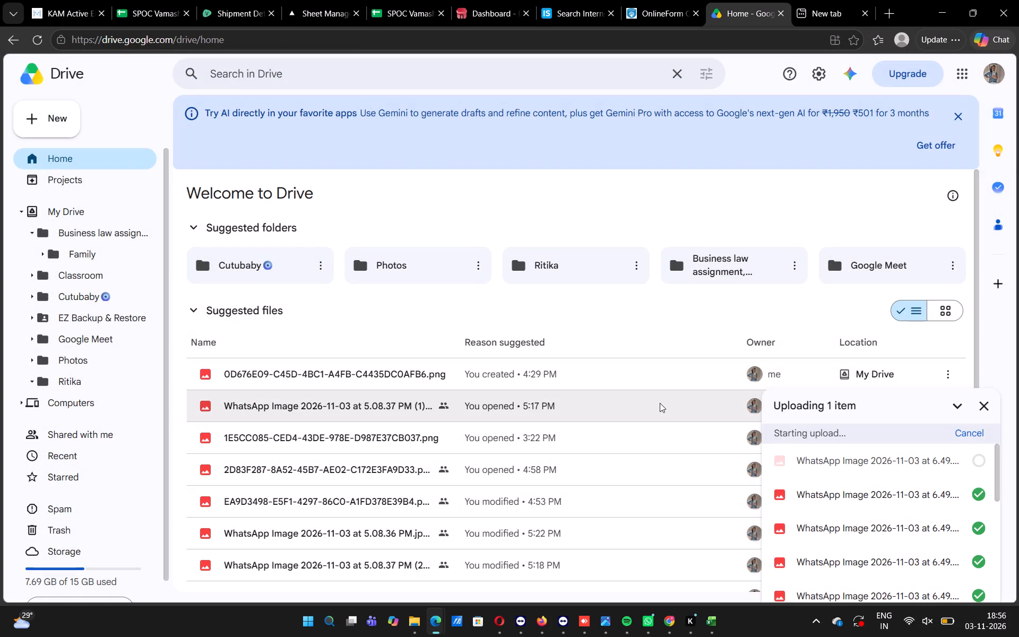
Open the newly uploaded cheesy fries image and set its general access to Anyone with the link.
click(856, 461)
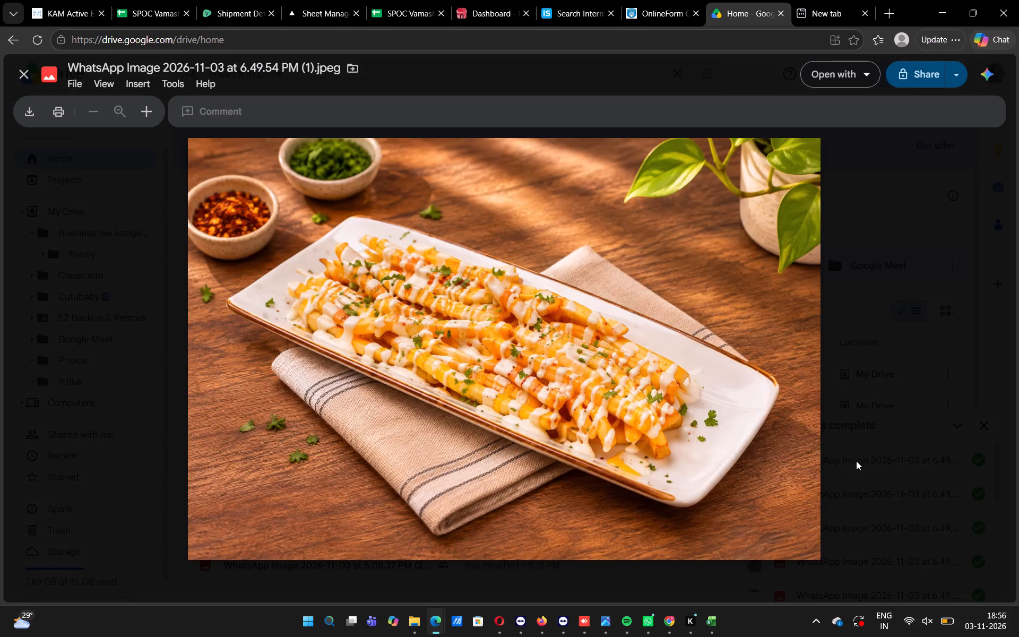
click(910, 73)
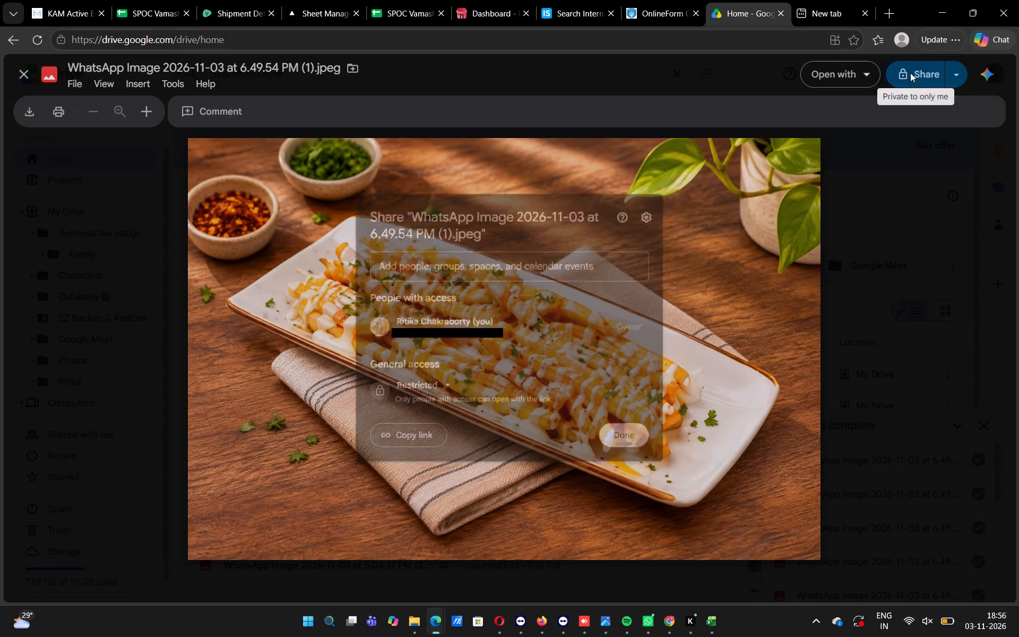
click(444, 391)
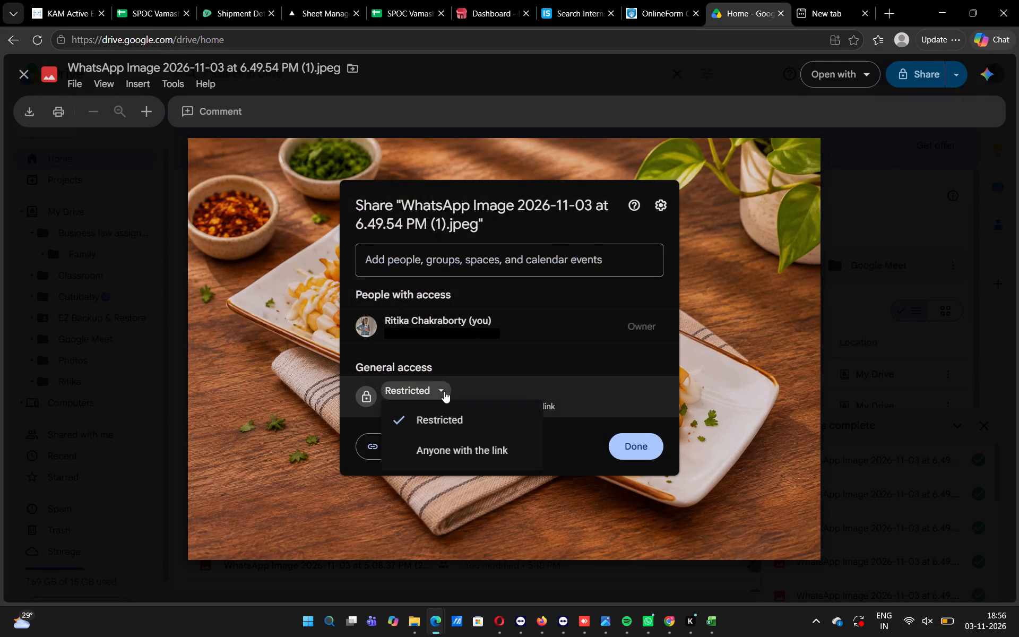
click(421, 449)
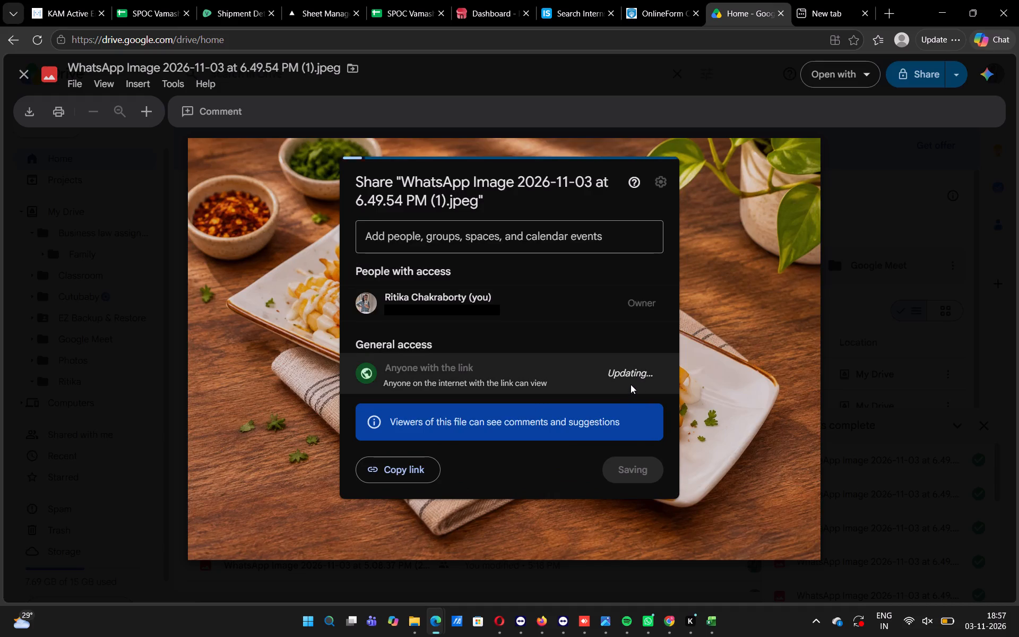
click(638, 467)
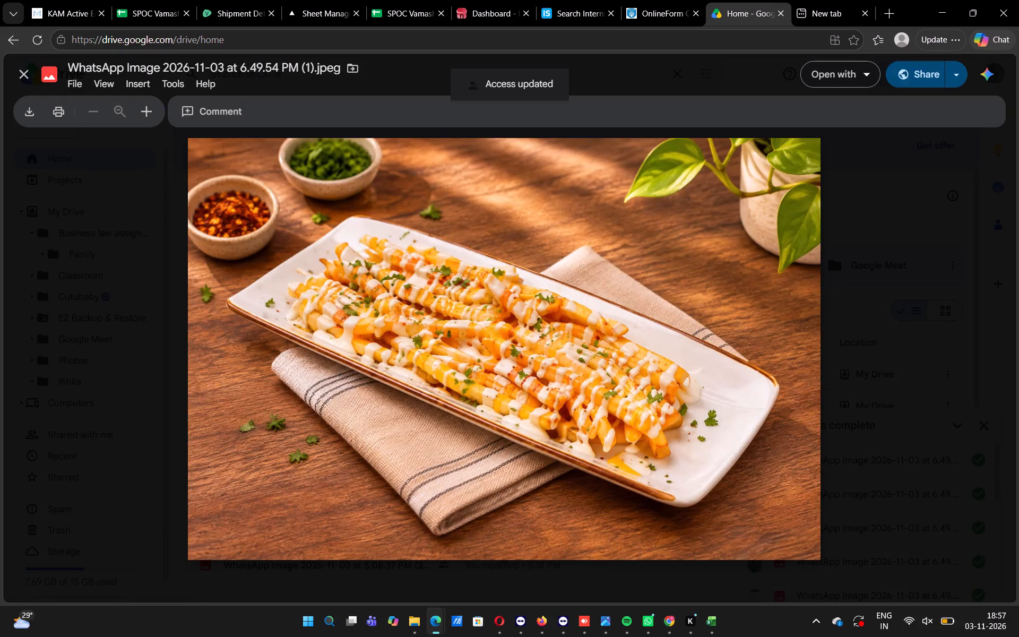
Copy the cheesy fries image's sharing link and switch to the Book2 workbook in Excel.
click(956, 73)
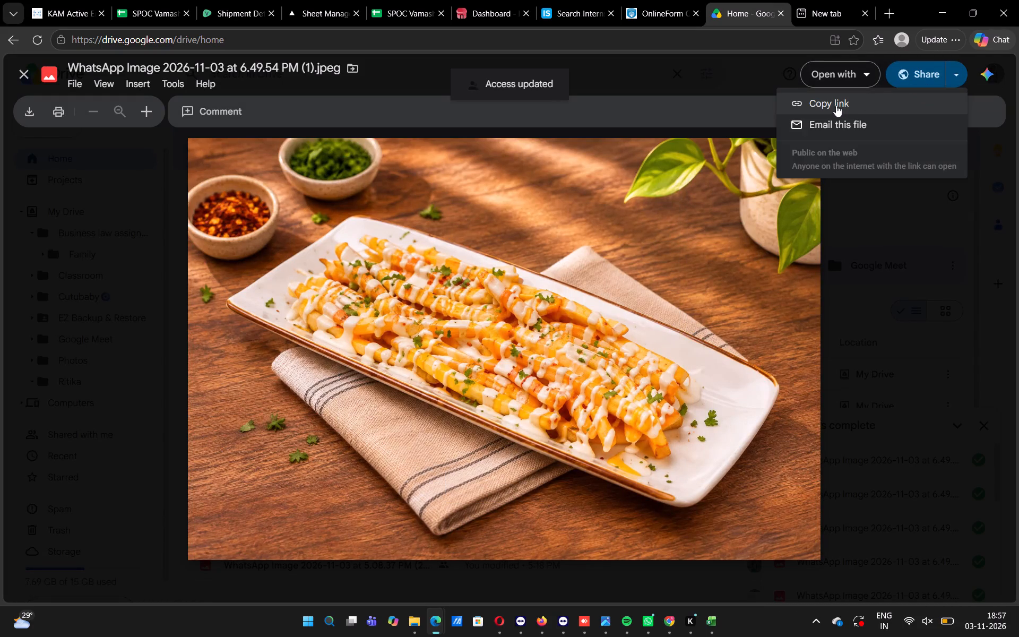
click(836, 105)
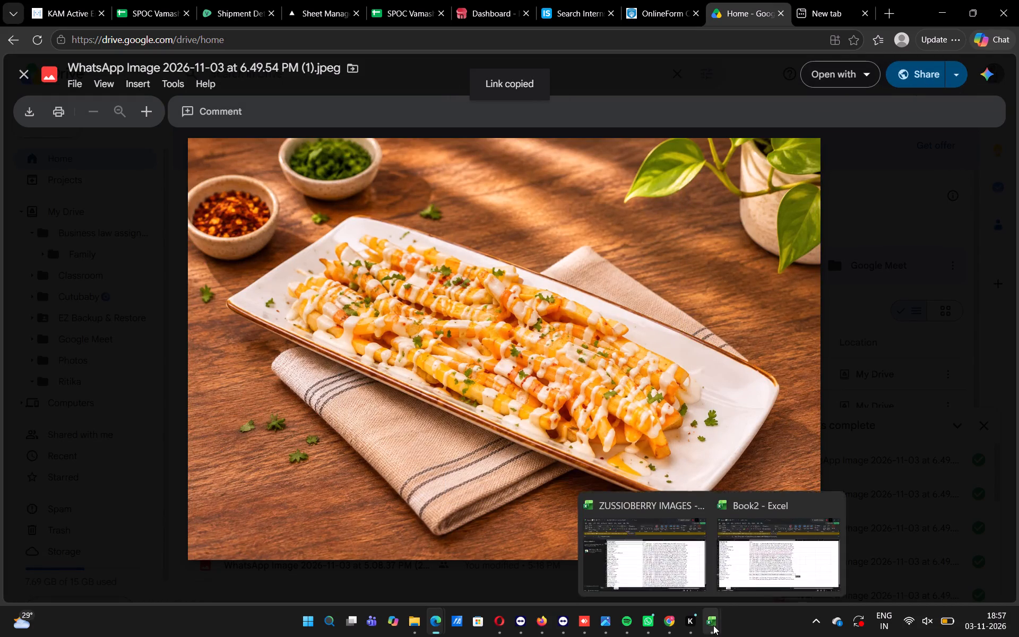
click(770, 574)
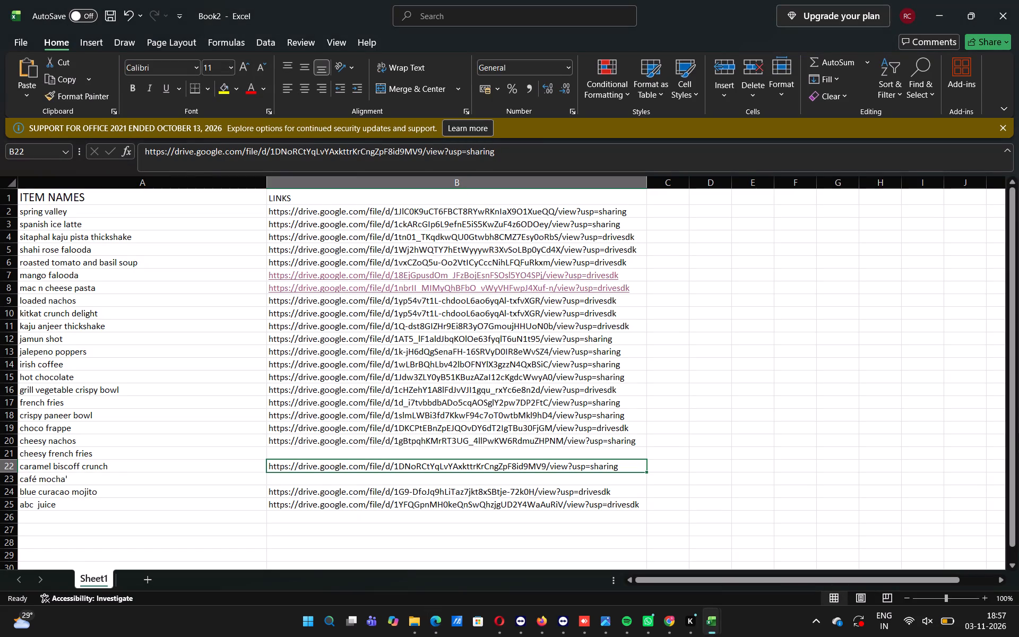
Paste the copied Drive link into the LINKS cell for cheesy french fries in the Excel sheet.
click(284, 453)
key(ctrl+v)
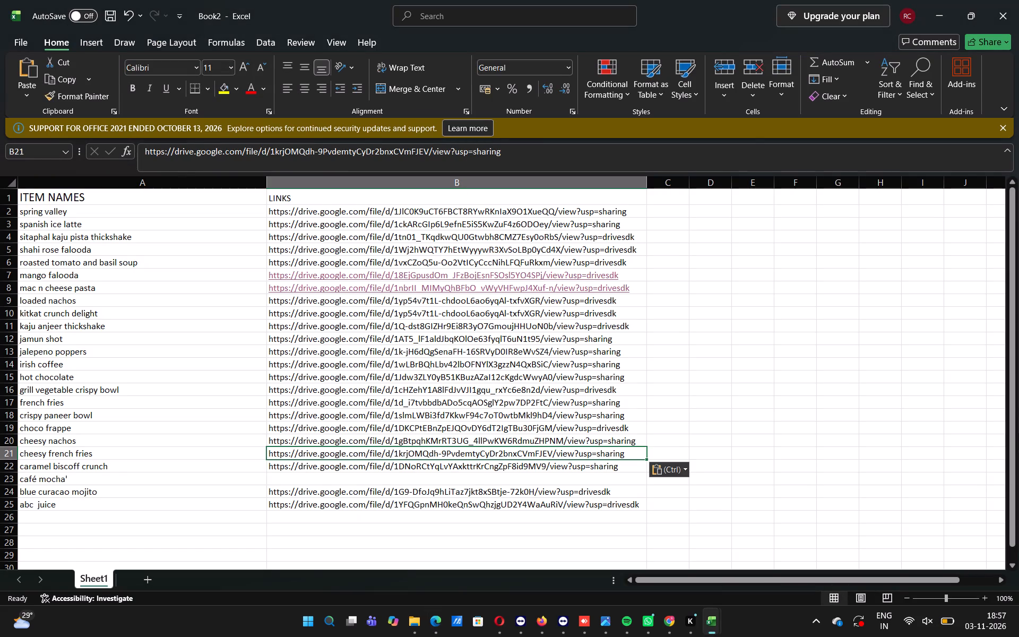
Delete the entire café mocha row from the sheet.
click(12, 479)
right_click(12, 479)
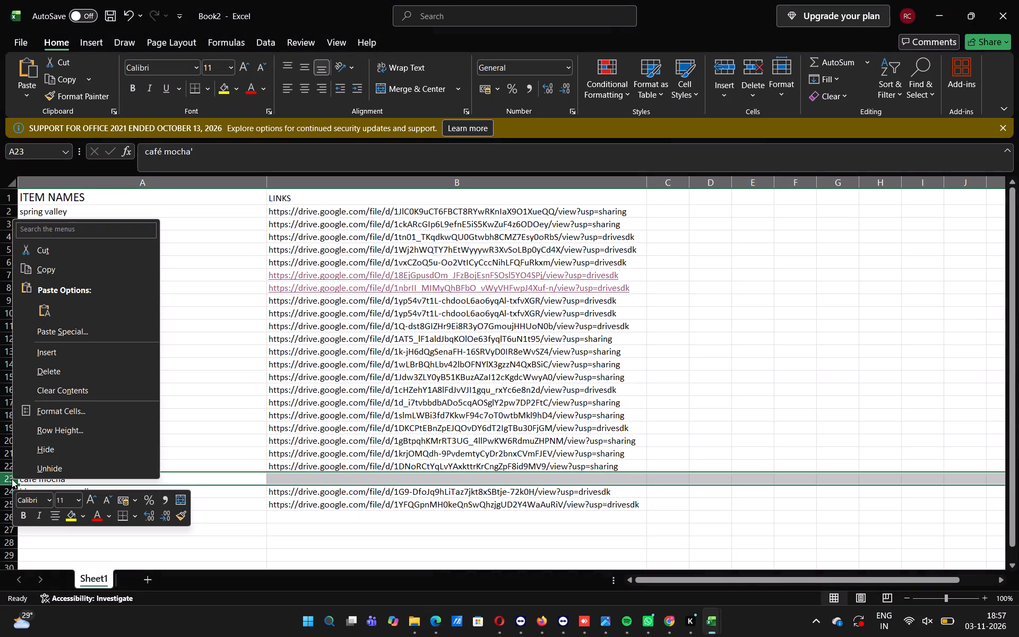
click(39, 368)
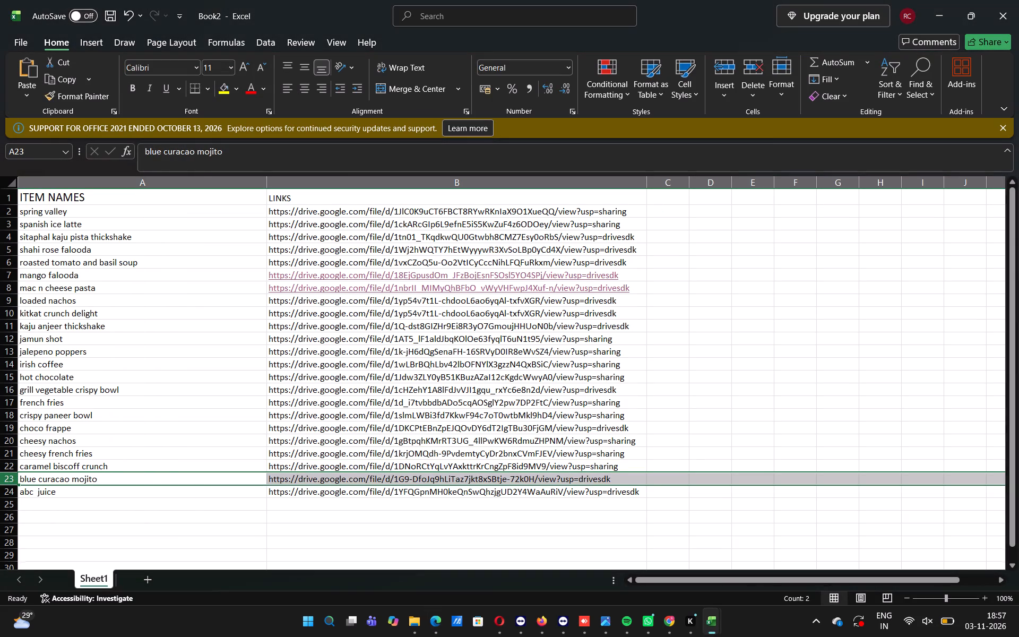
click(722, 241)
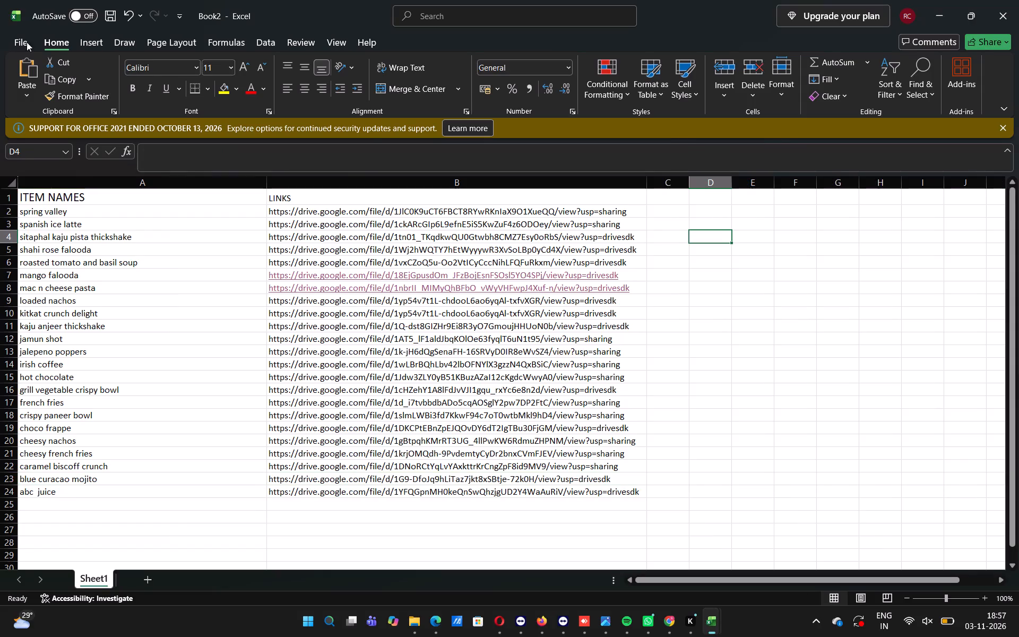
Save the workbook in the Documents folder as an Excel Workbook named ZUSSIOBERRY IMAGES UPLOAD.
click(12, 38)
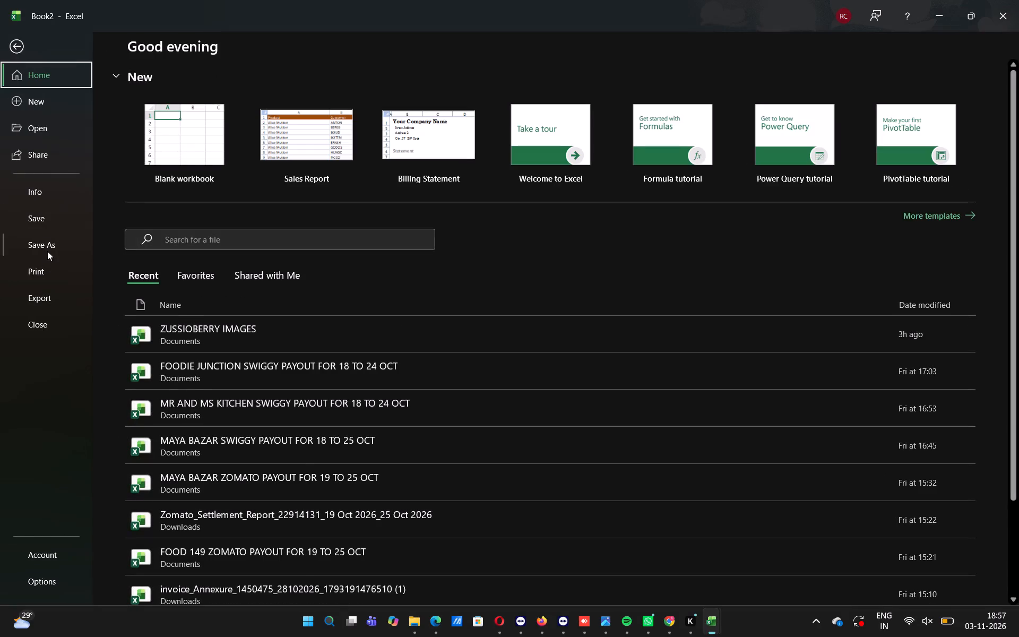
click(47, 251)
click(188, 349)
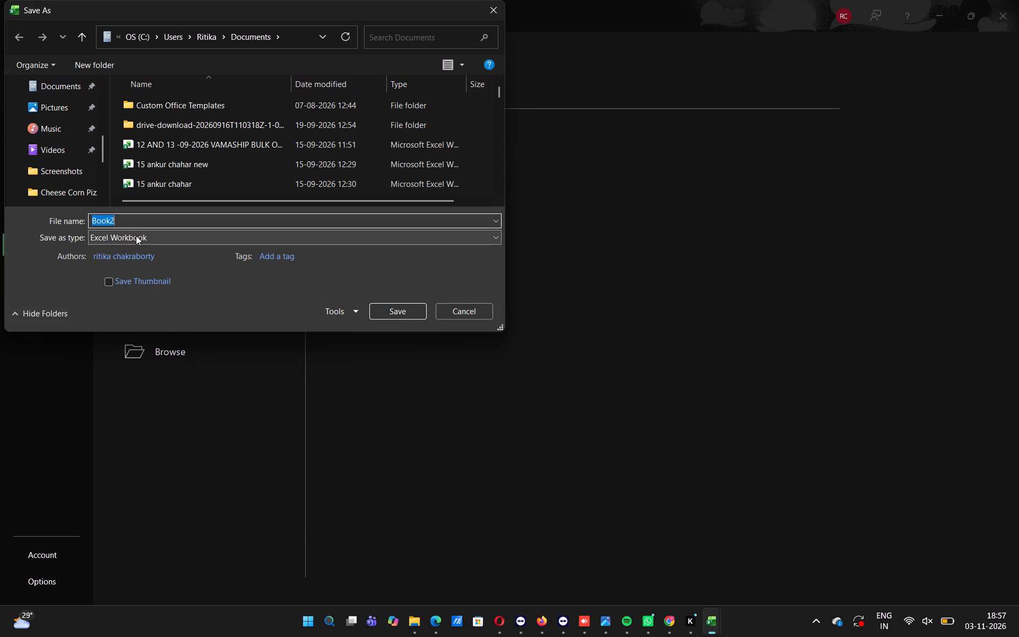
key(BackSpace)
text(ZUSS)
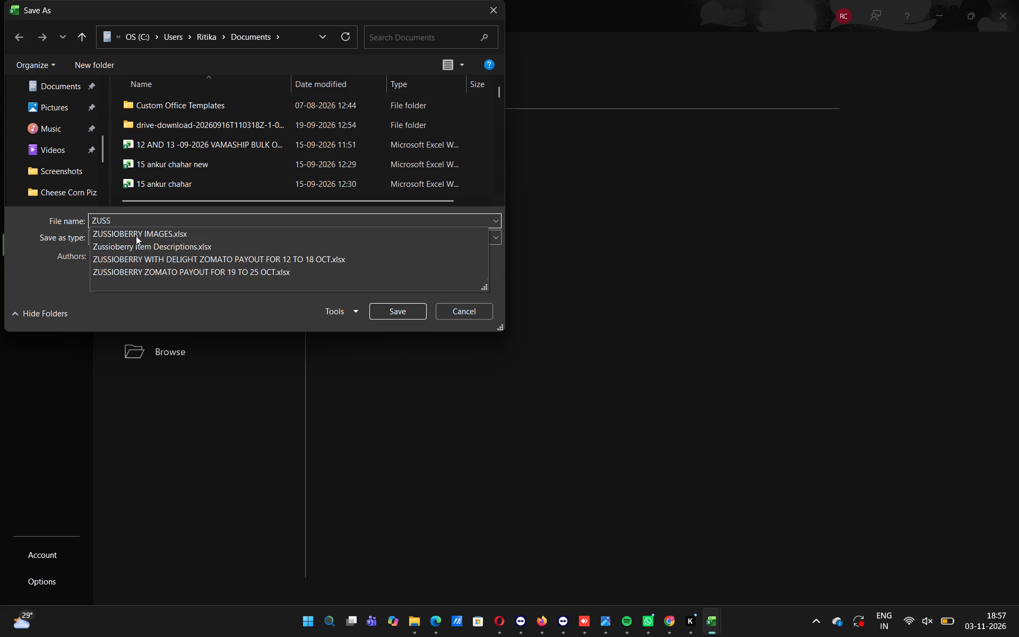
text(IOBERRY)
key(space)
text(IMAGES)
key(space)
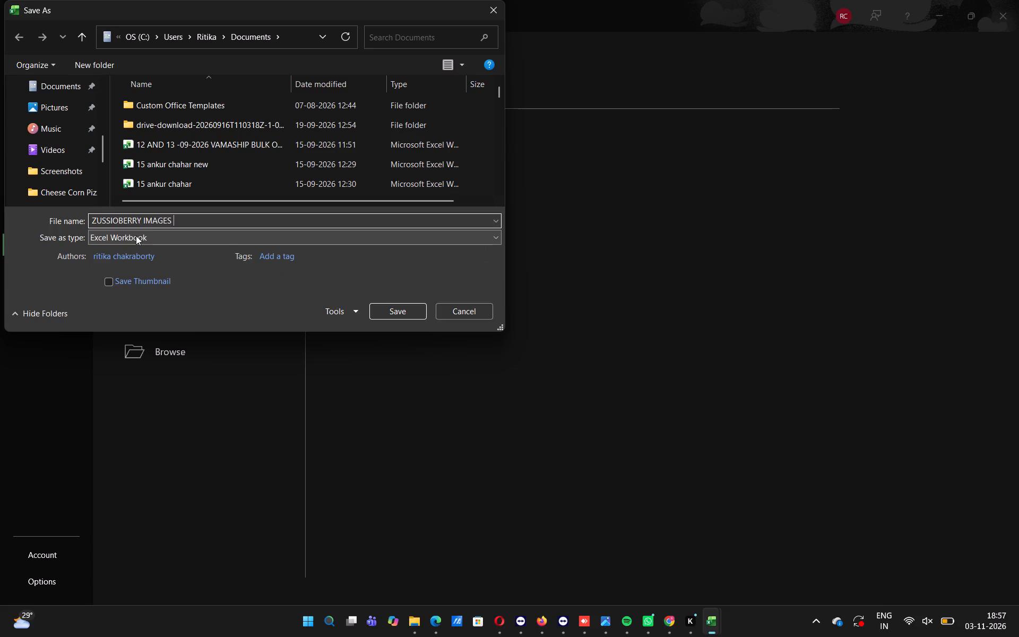
text(UPLOAD)
click(385, 314)
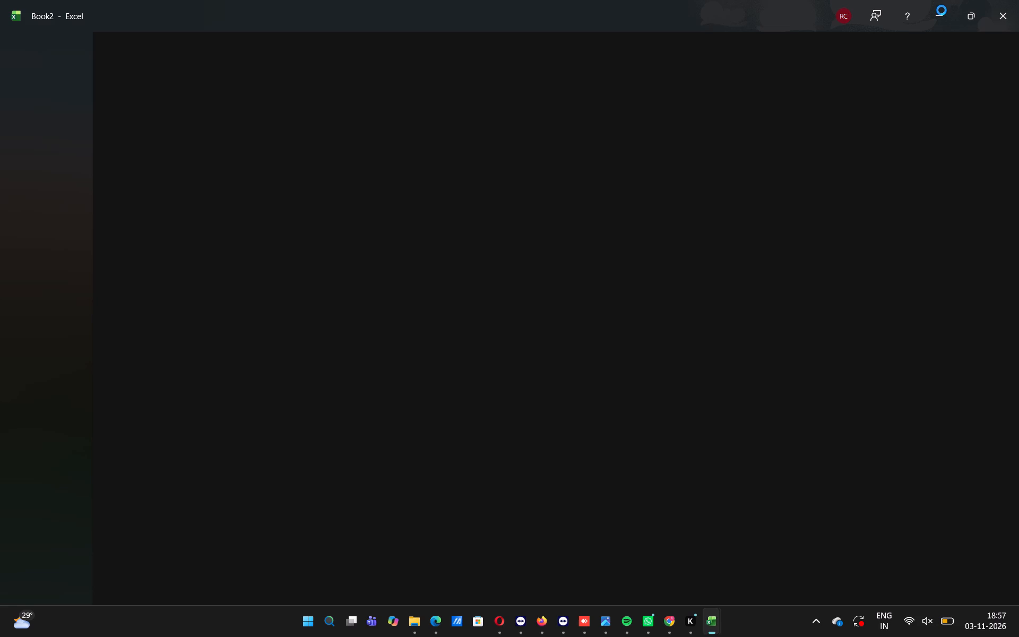
Minimize the Excel window, search the computer for FIL, and open File Explorer.
click(942, 10)
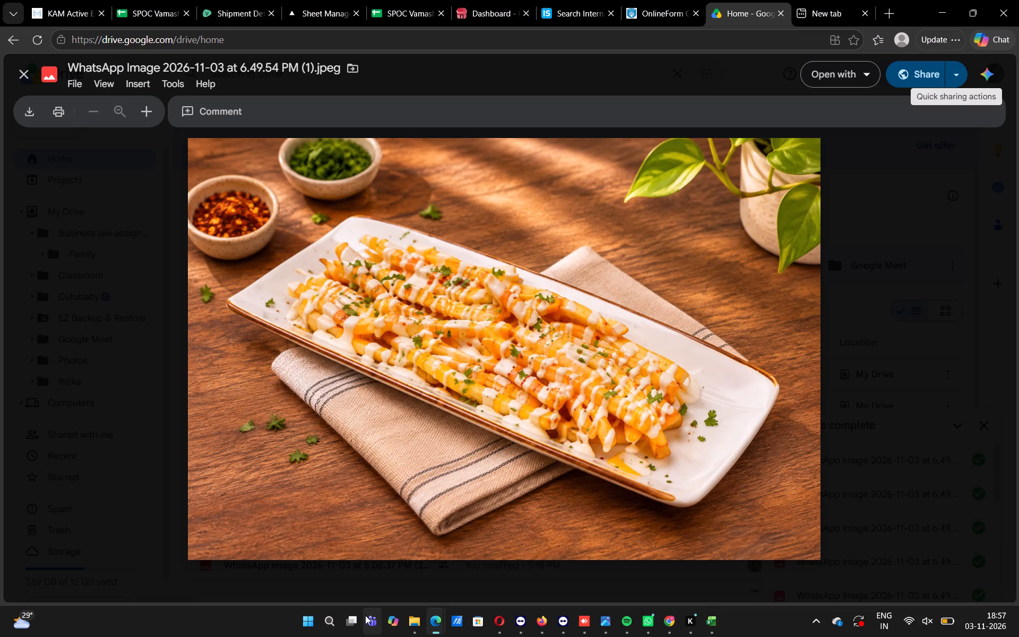
click(331, 622)
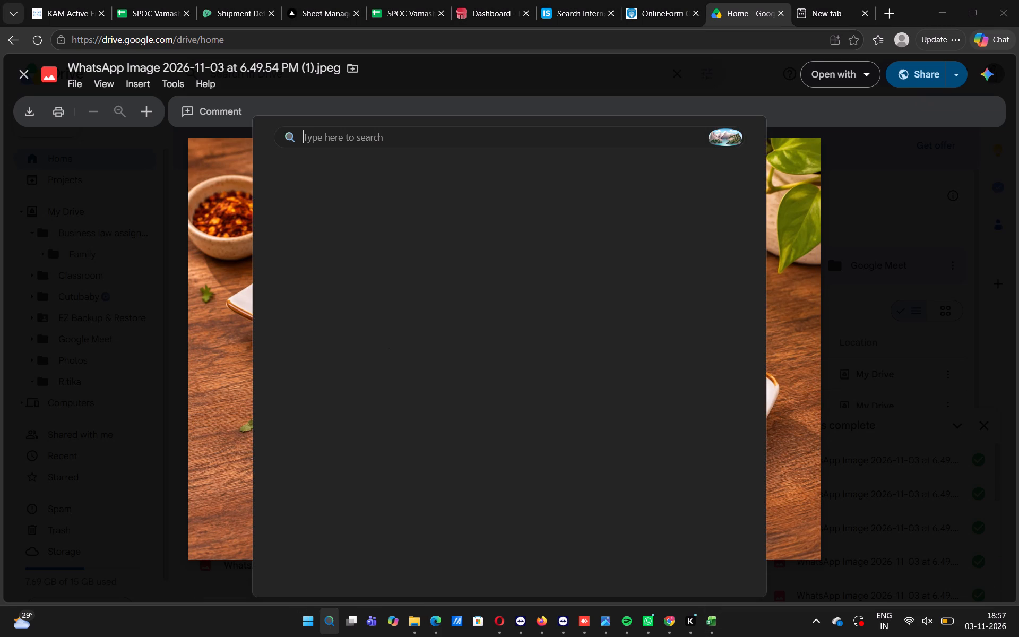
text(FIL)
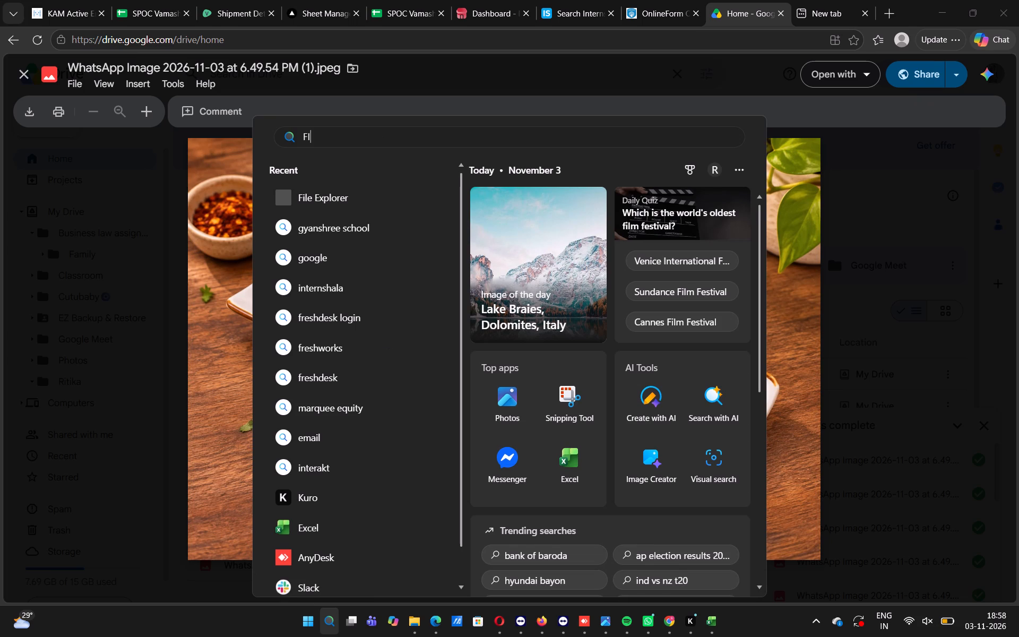
click(329, 236)
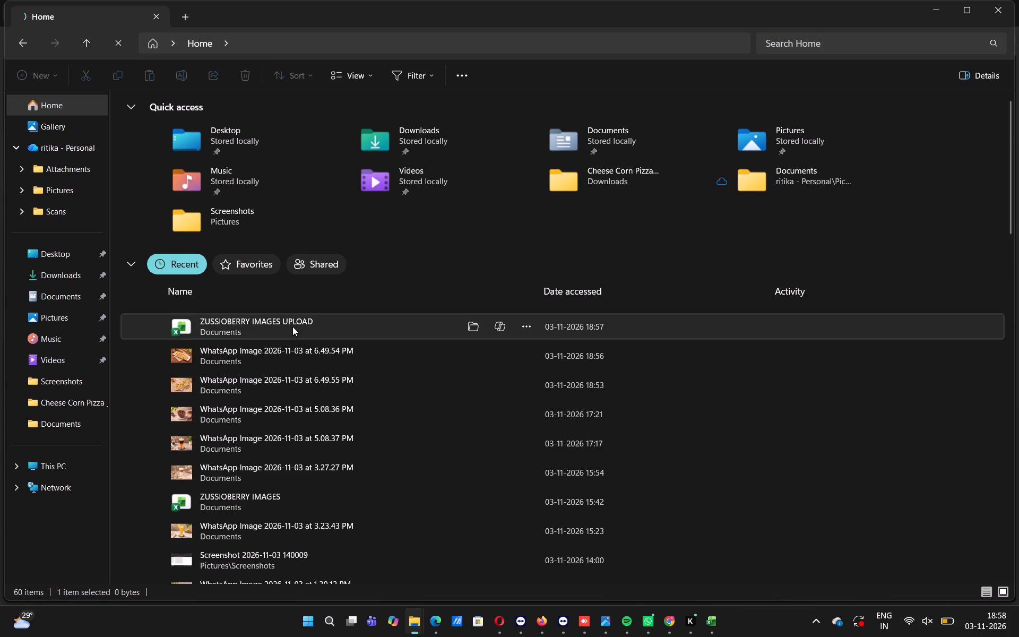
Share the ZUSSIOBERRY IMAGES UPLOAD workbook from File Explorer through WhatsApp.
right_click(292, 326)
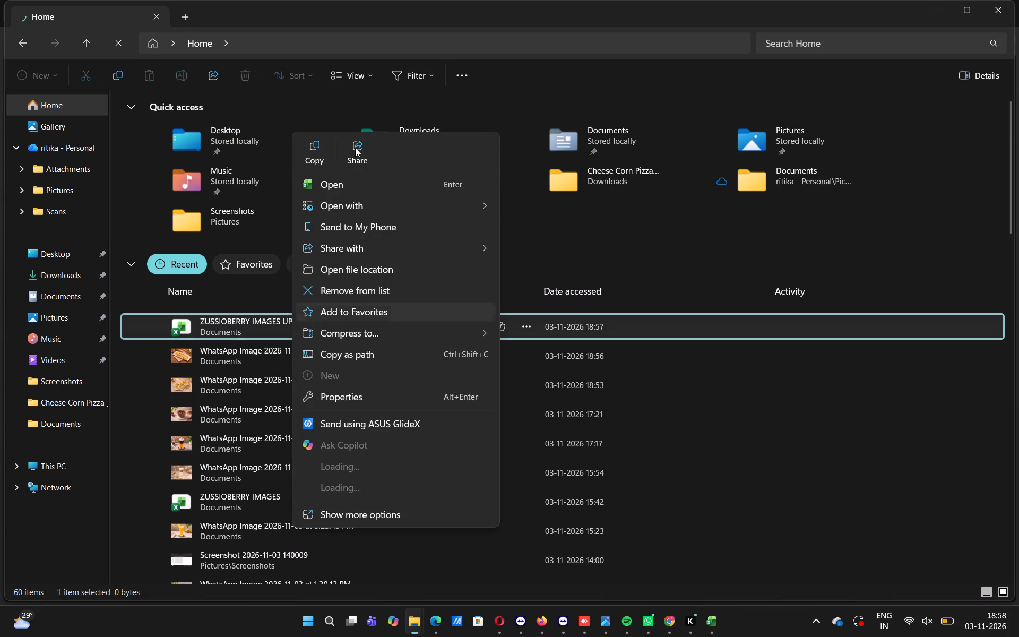
click(355, 148)
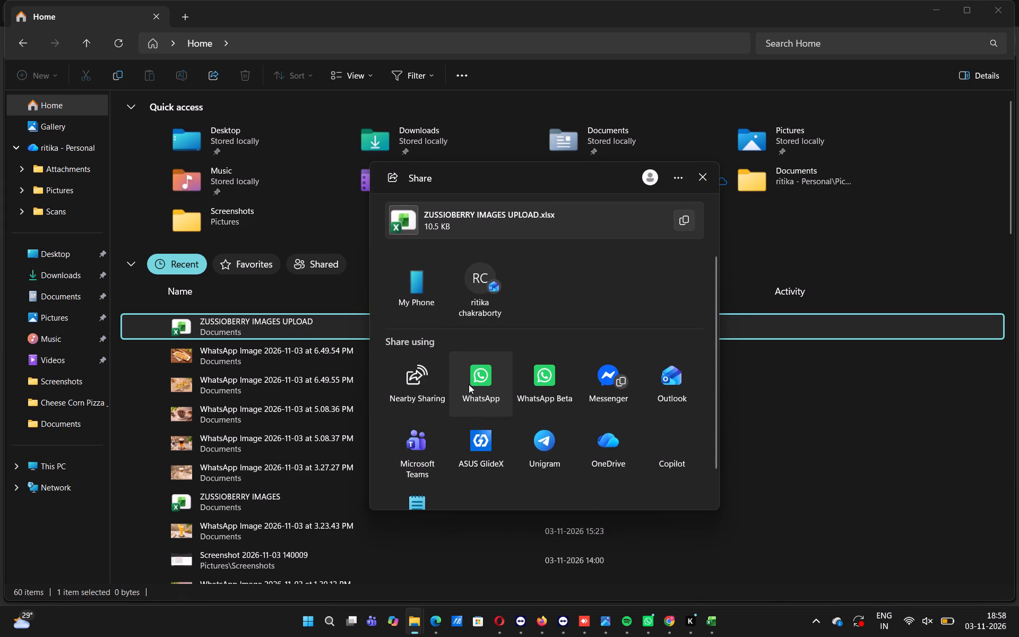
click(470, 383)
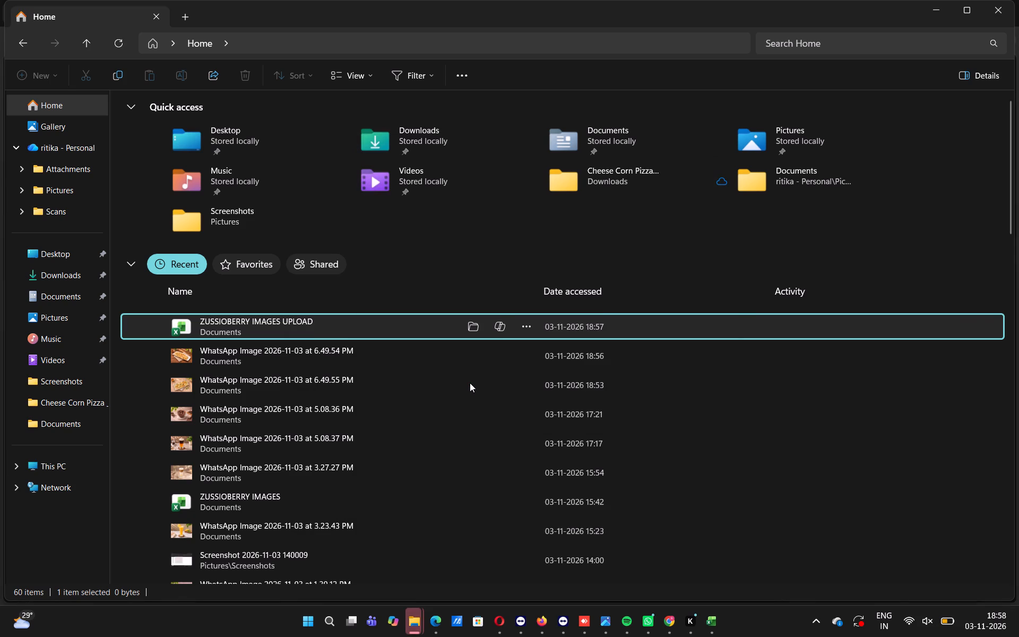
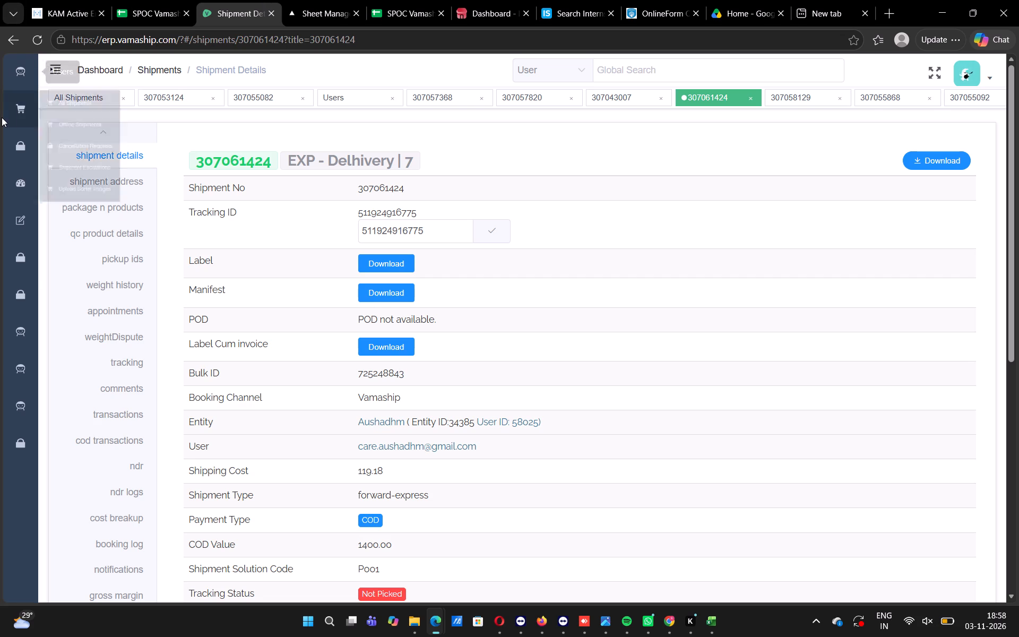
click(85, 114)
click(85, 153)
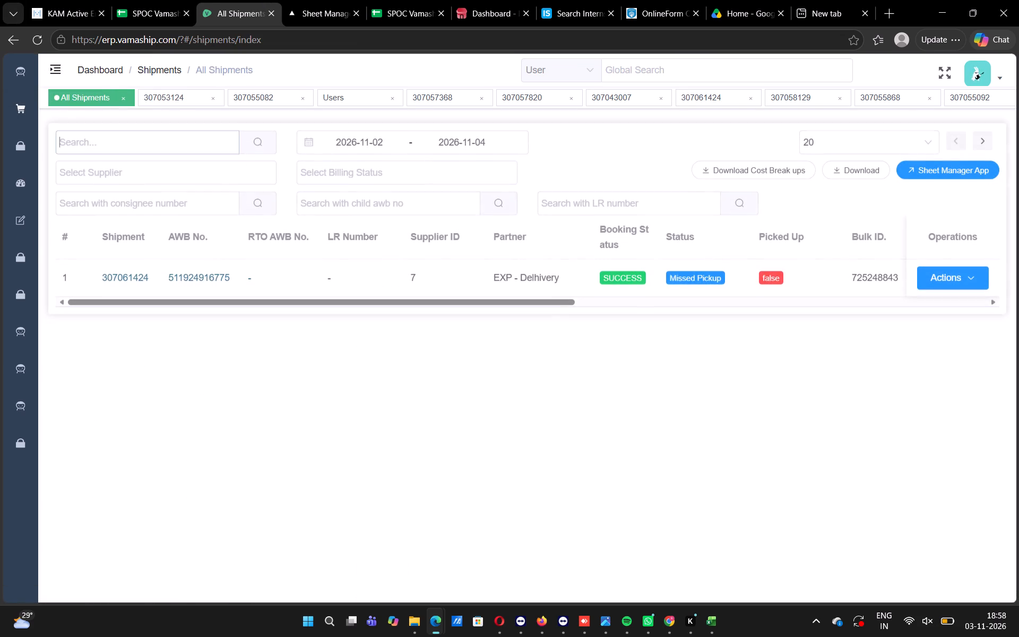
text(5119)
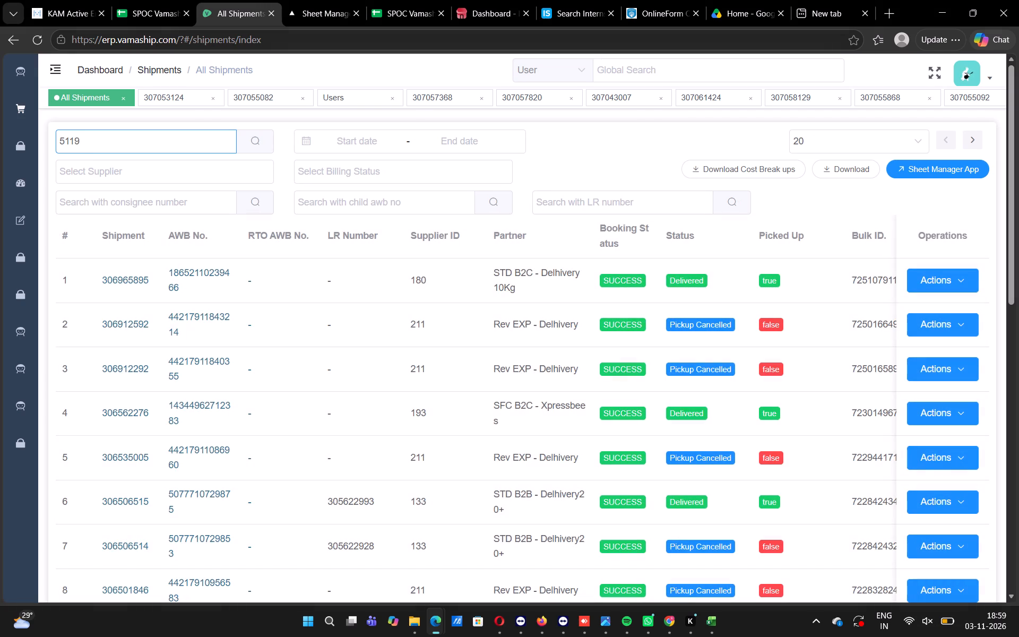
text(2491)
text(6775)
click(258, 137)
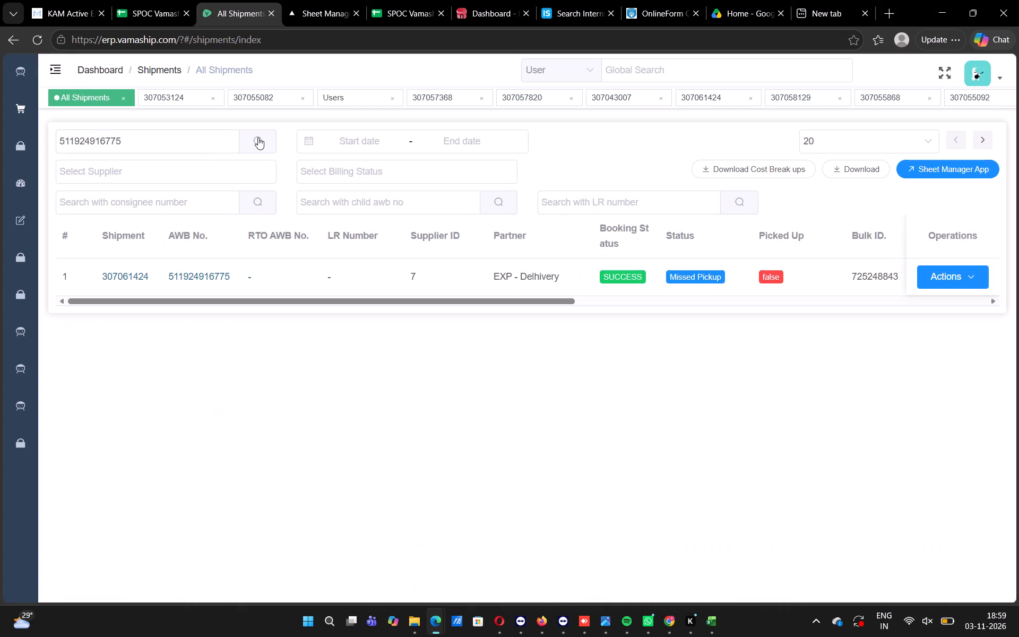
click(152, 135)
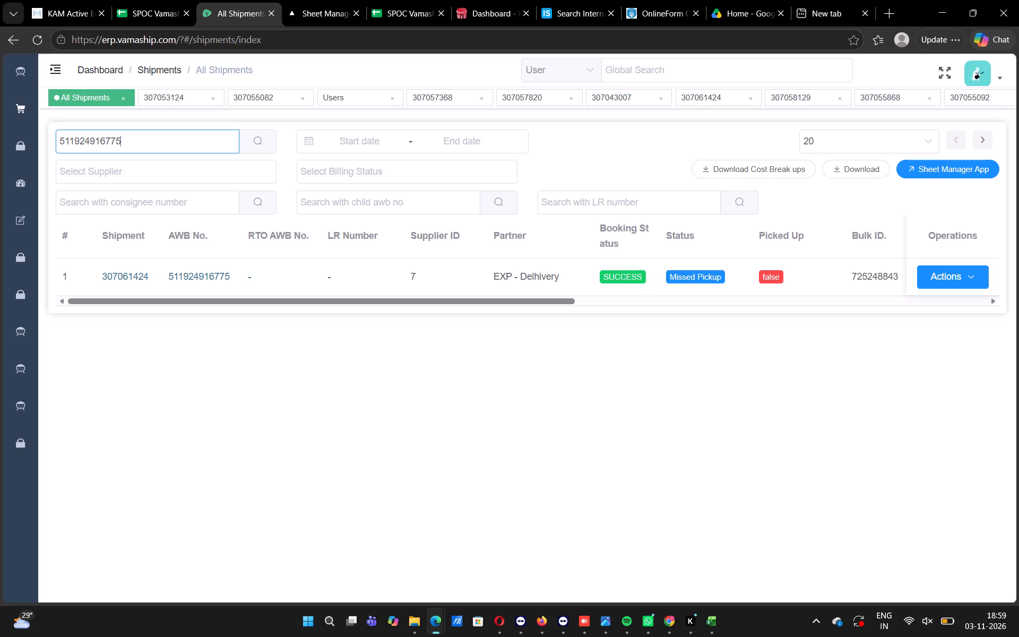
key(BackSpace)
key(BackSpace)
key(BackSpace)
key(BackSpace)
key(BackSpace)
key(BackSpace)
key(BackSpace)
key(BackSpace)
key(BackSpace)
key(BackSpace)
key(BackSpace)
key(BackSpace)
key(BackSpace)
key(BackSpace)
key(BackSpace)
key(BackSpace)
key(BackSpace)
key(BackSpace)
key(BackSpace)
key(BackSpace)
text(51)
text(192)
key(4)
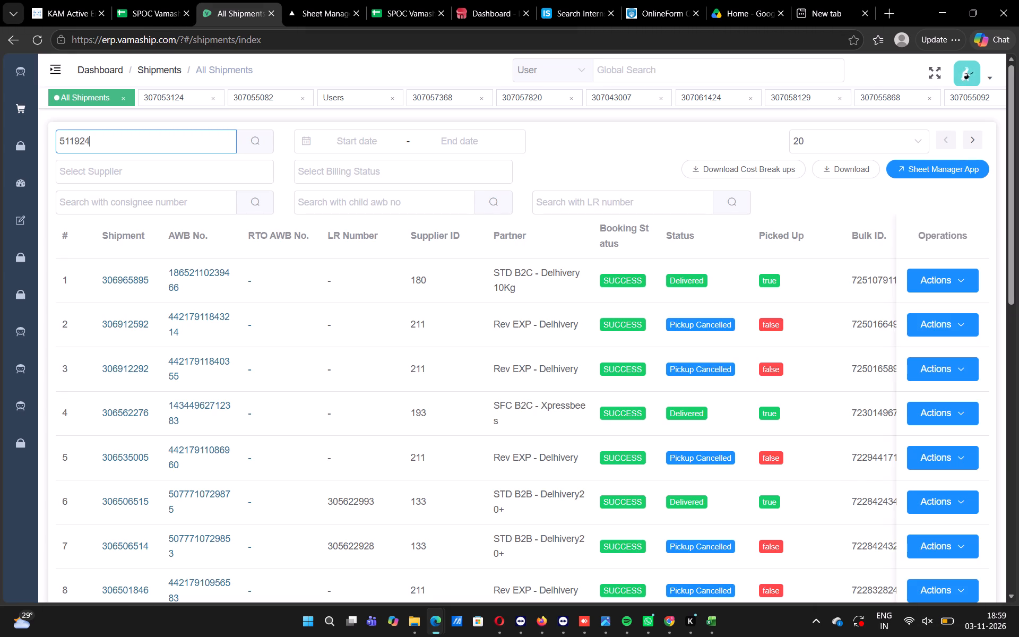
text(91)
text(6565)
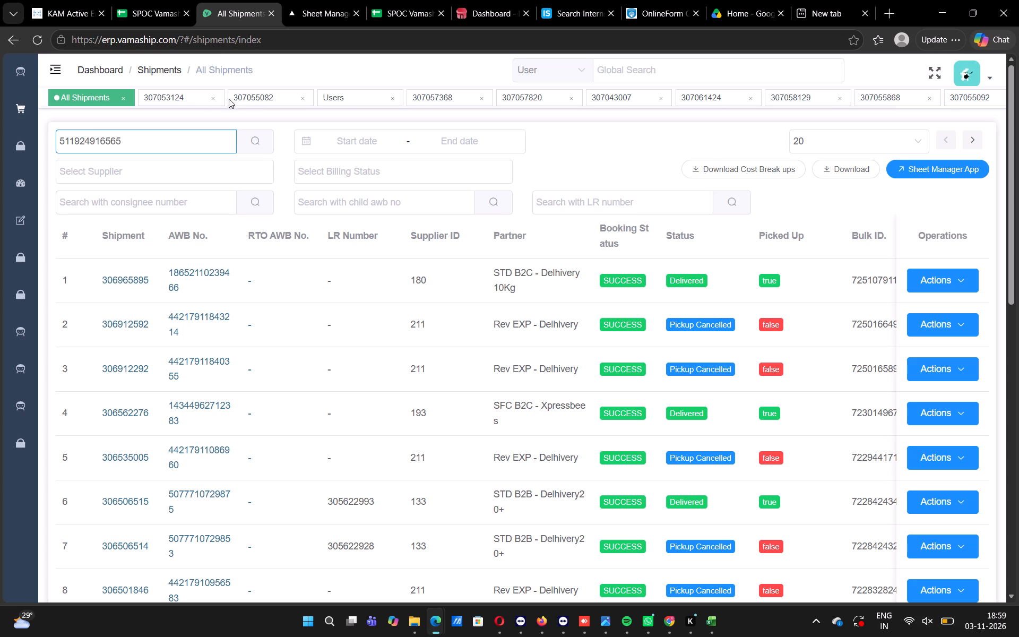
click(251, 139)
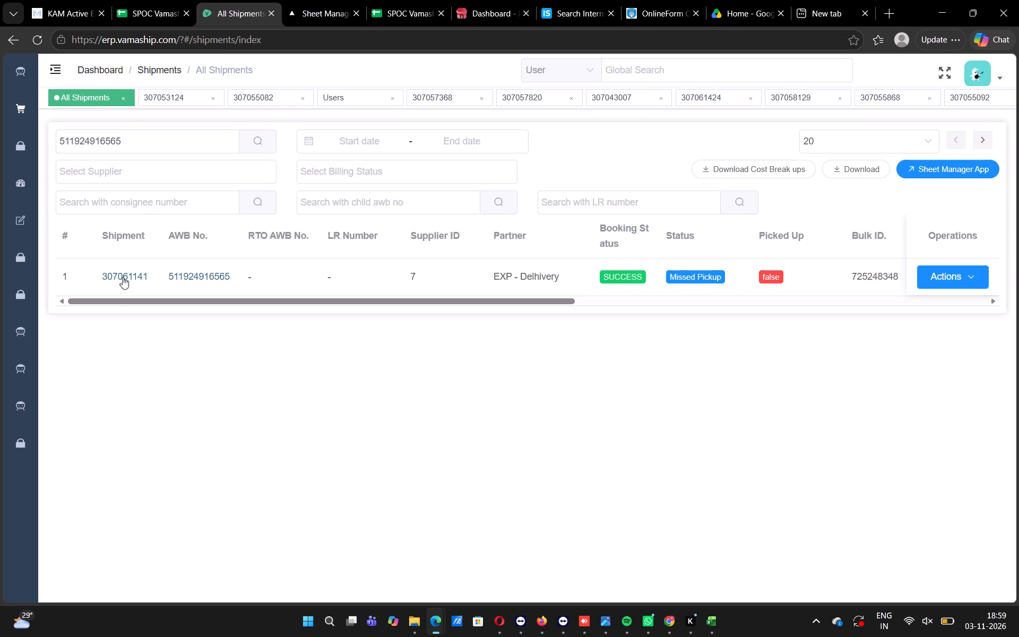
click(122, 272)
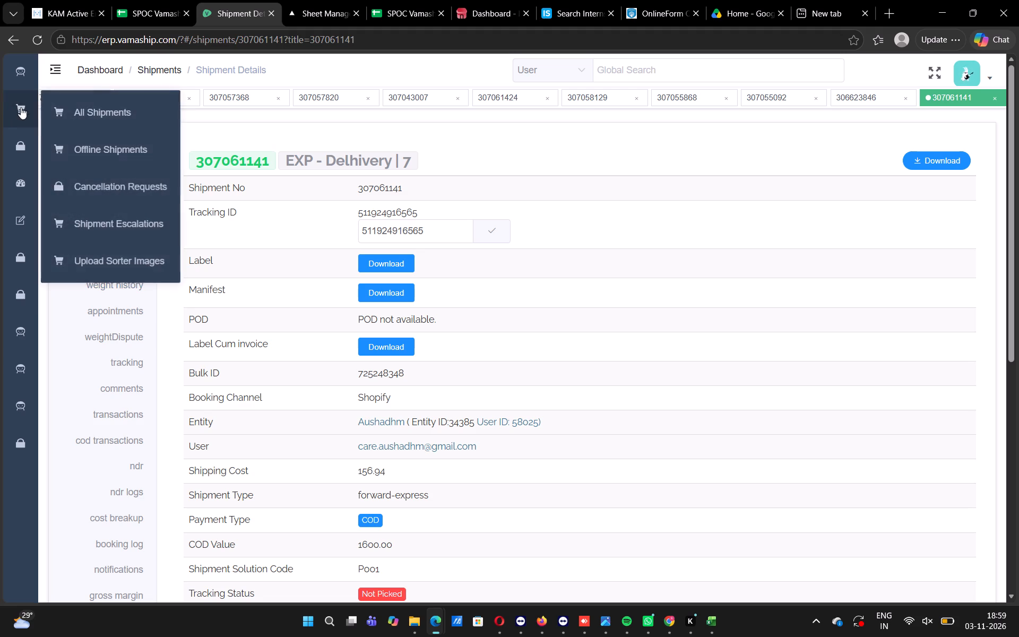
click(69, 118)
click(79, 152)
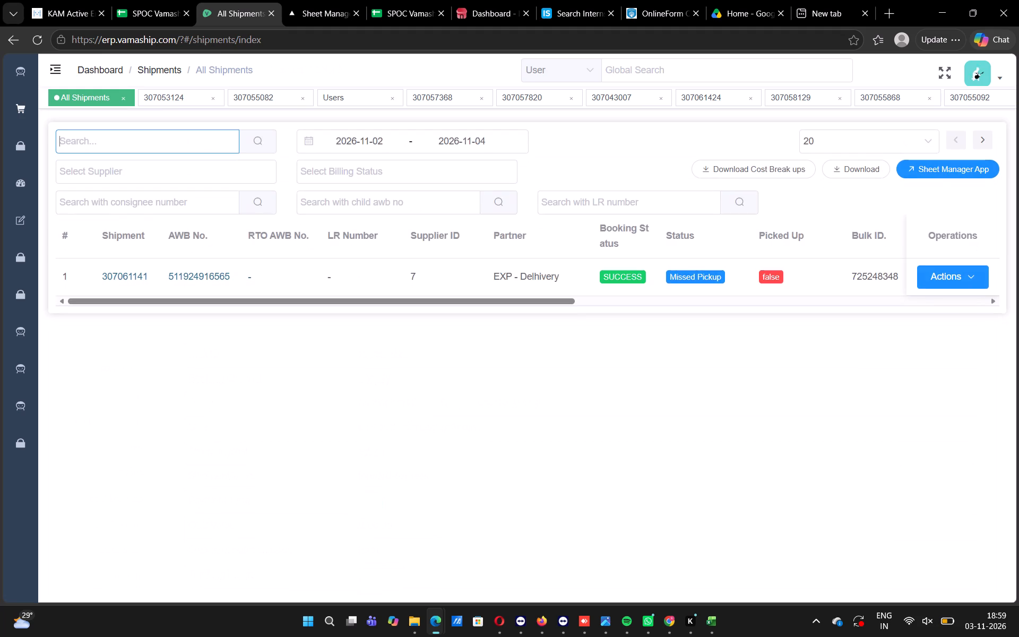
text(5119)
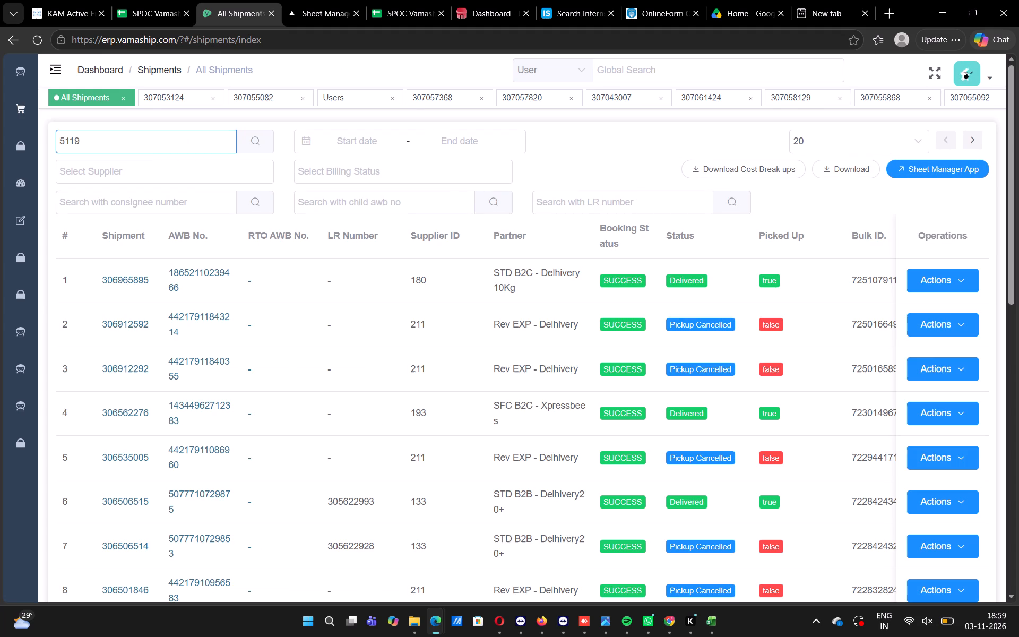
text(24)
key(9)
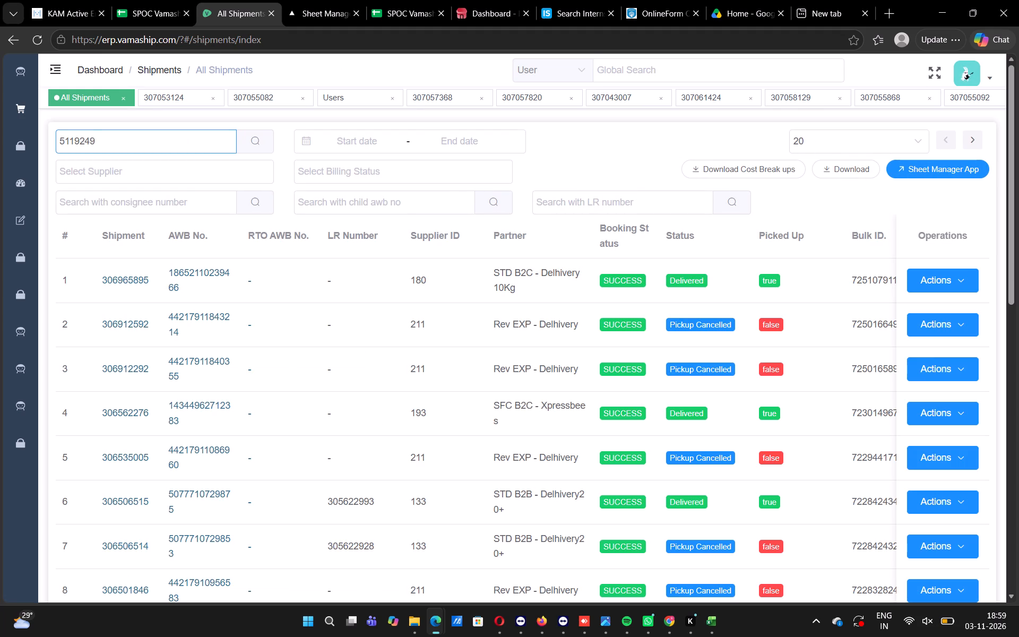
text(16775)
click(249, 136)
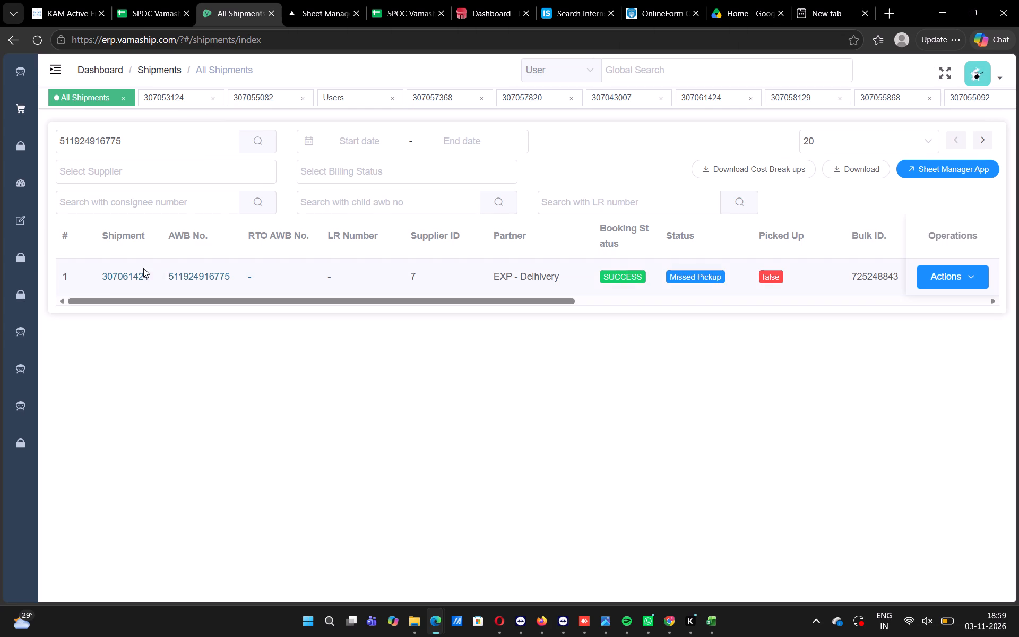
click(127, 273)
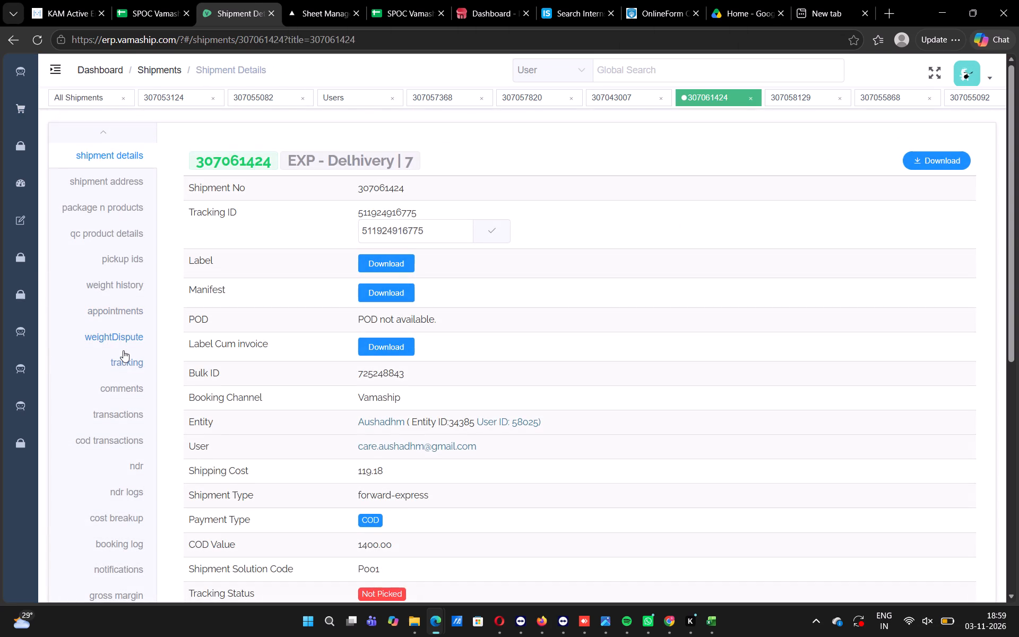
click(123, 356)
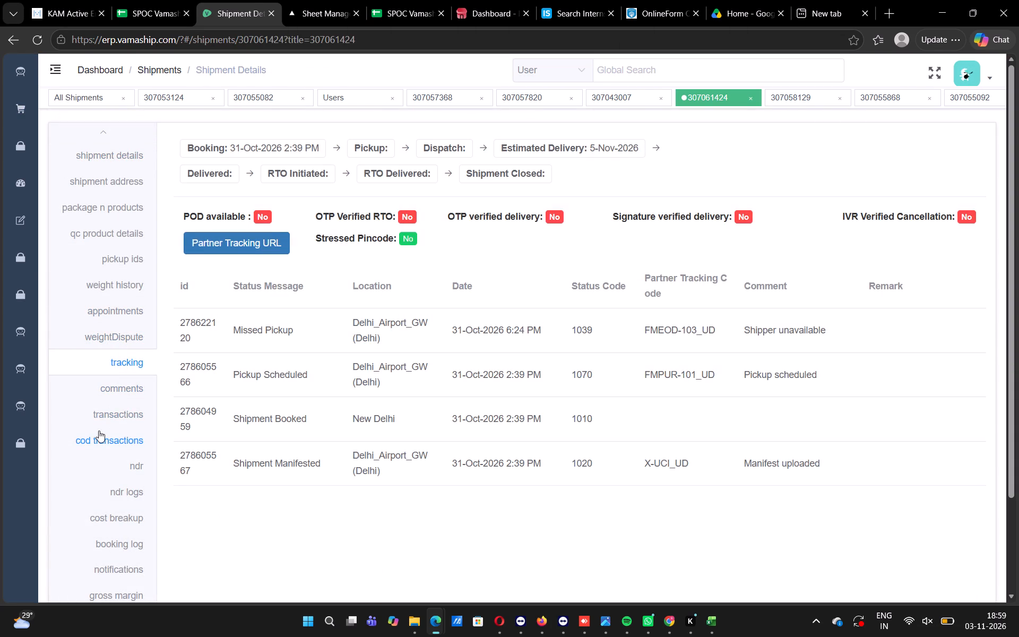